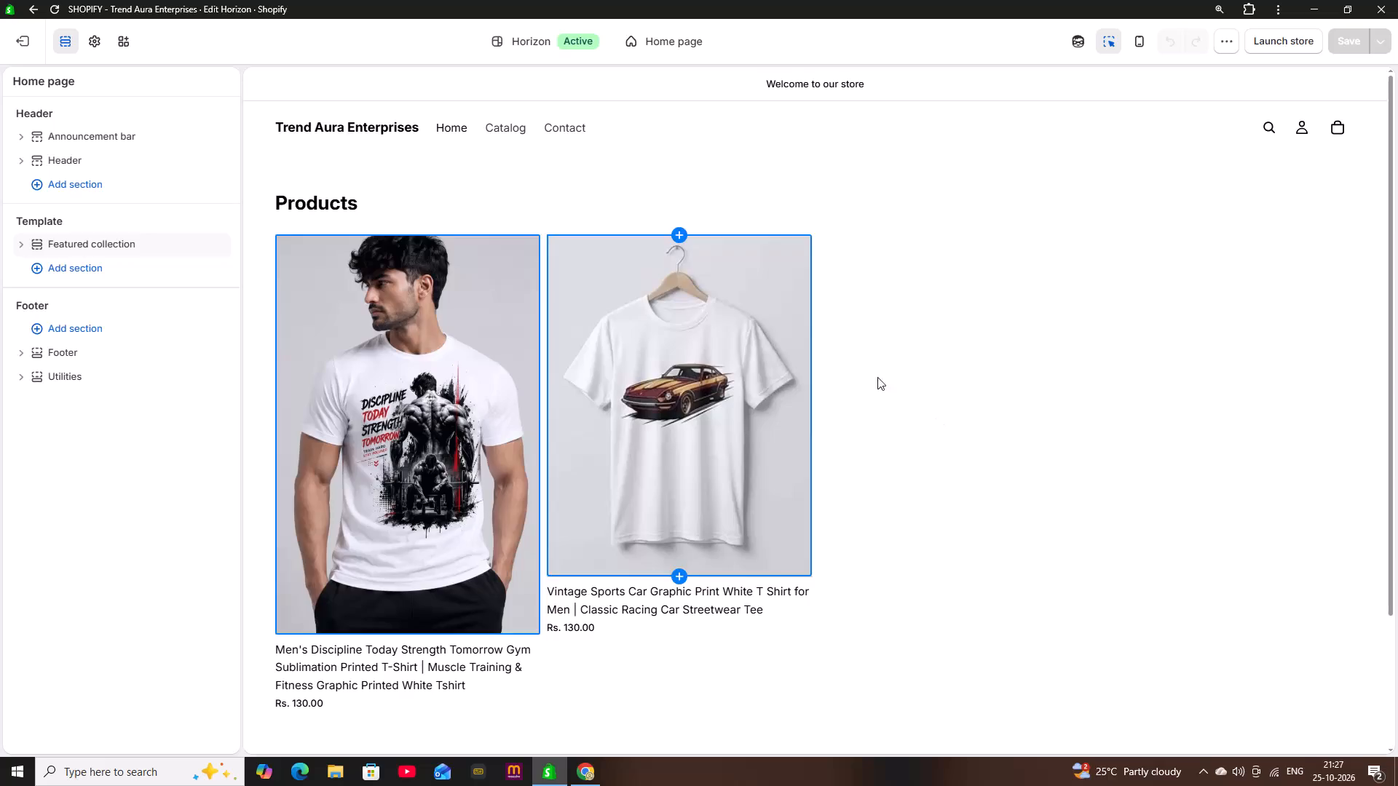
# Leave the theme editor and open the Online Store themes page by way of the admin home page.
pyautogui.click(21, 43)
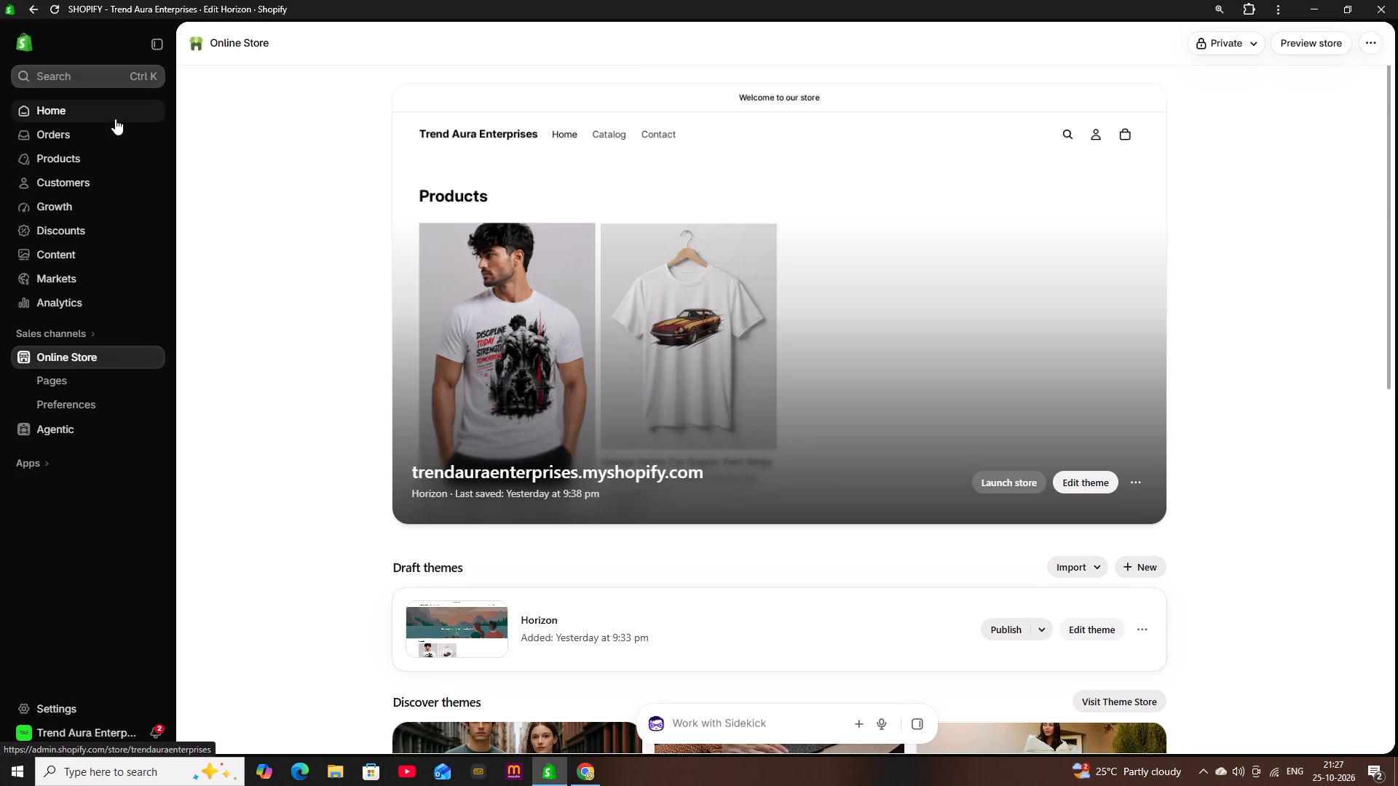
pyautogui.click(115, 119)
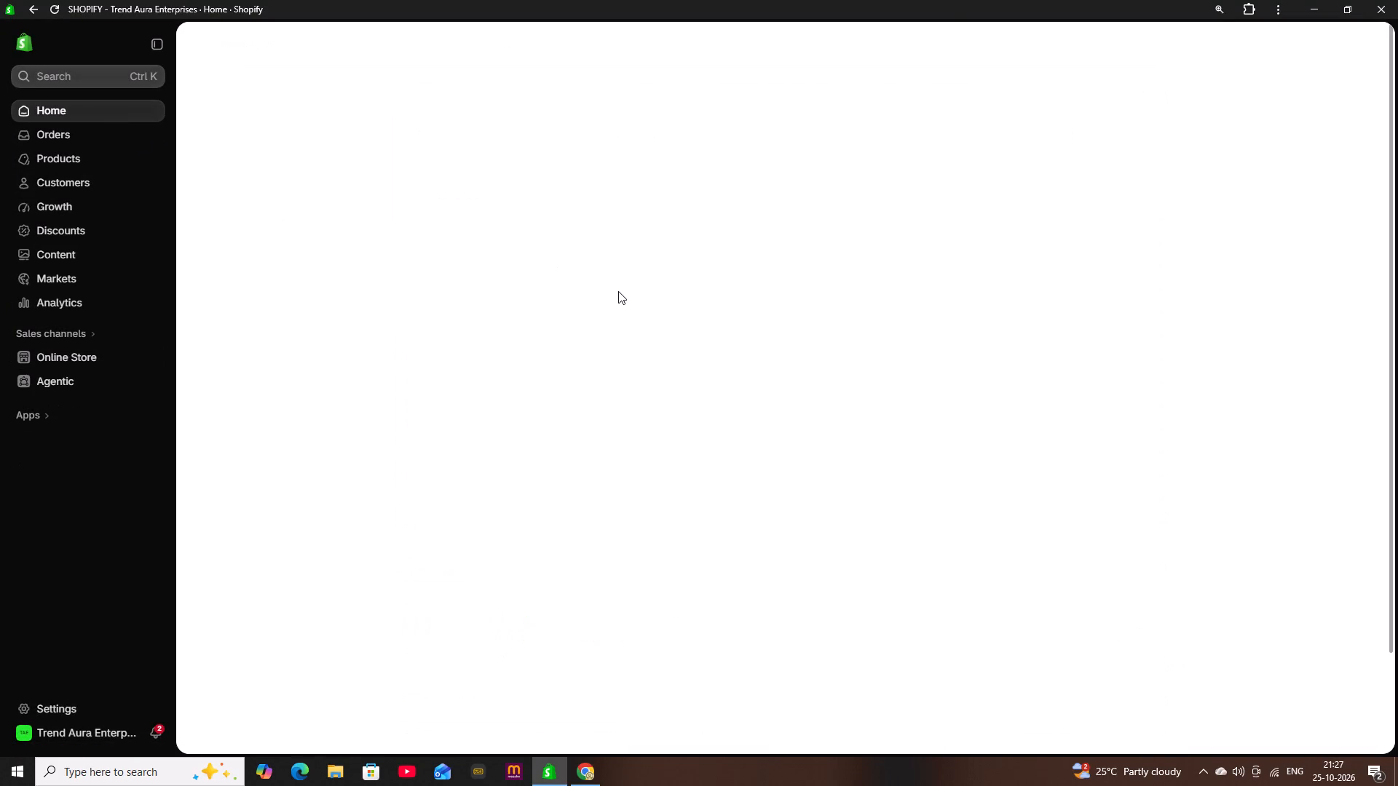
pyautogui.rightClick(762, 192)
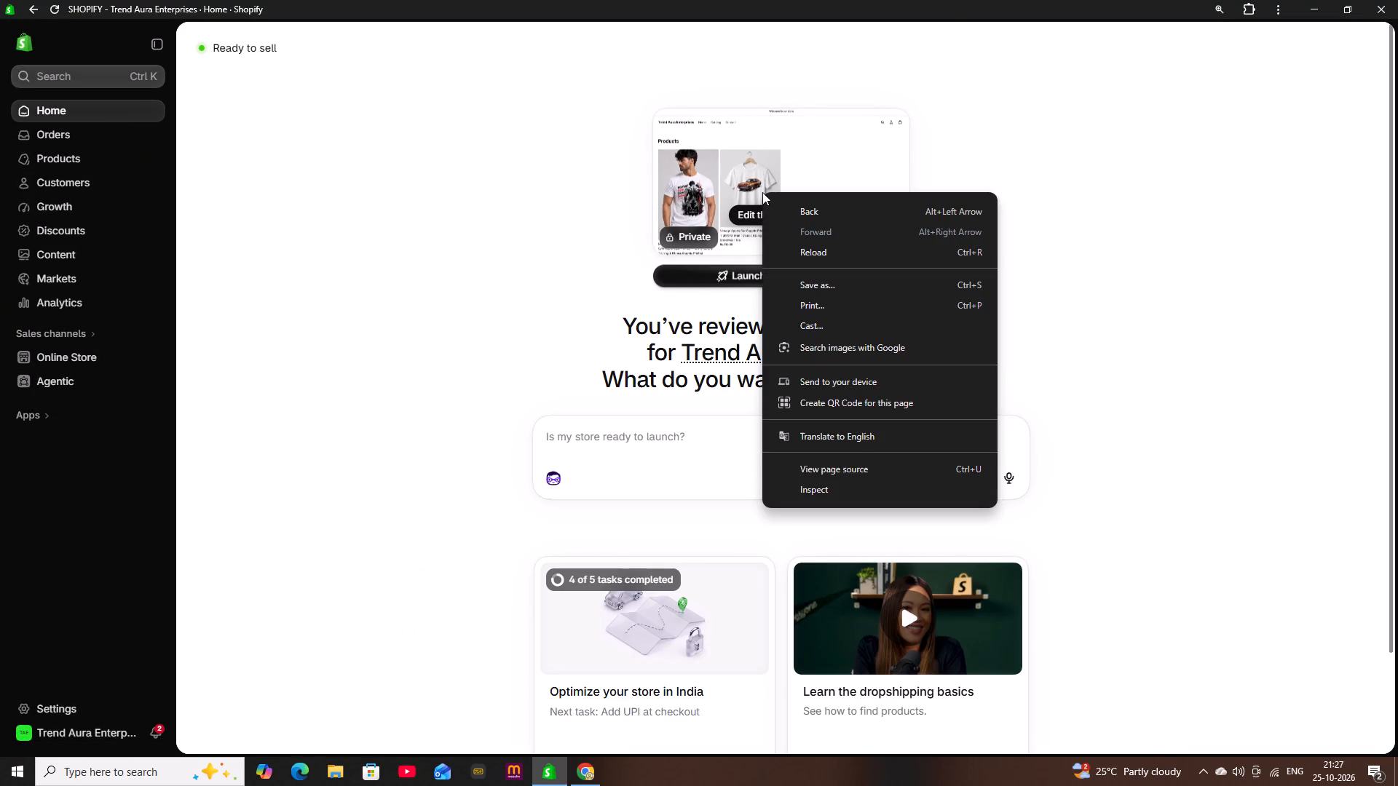
pyautogui.click(729, 173)
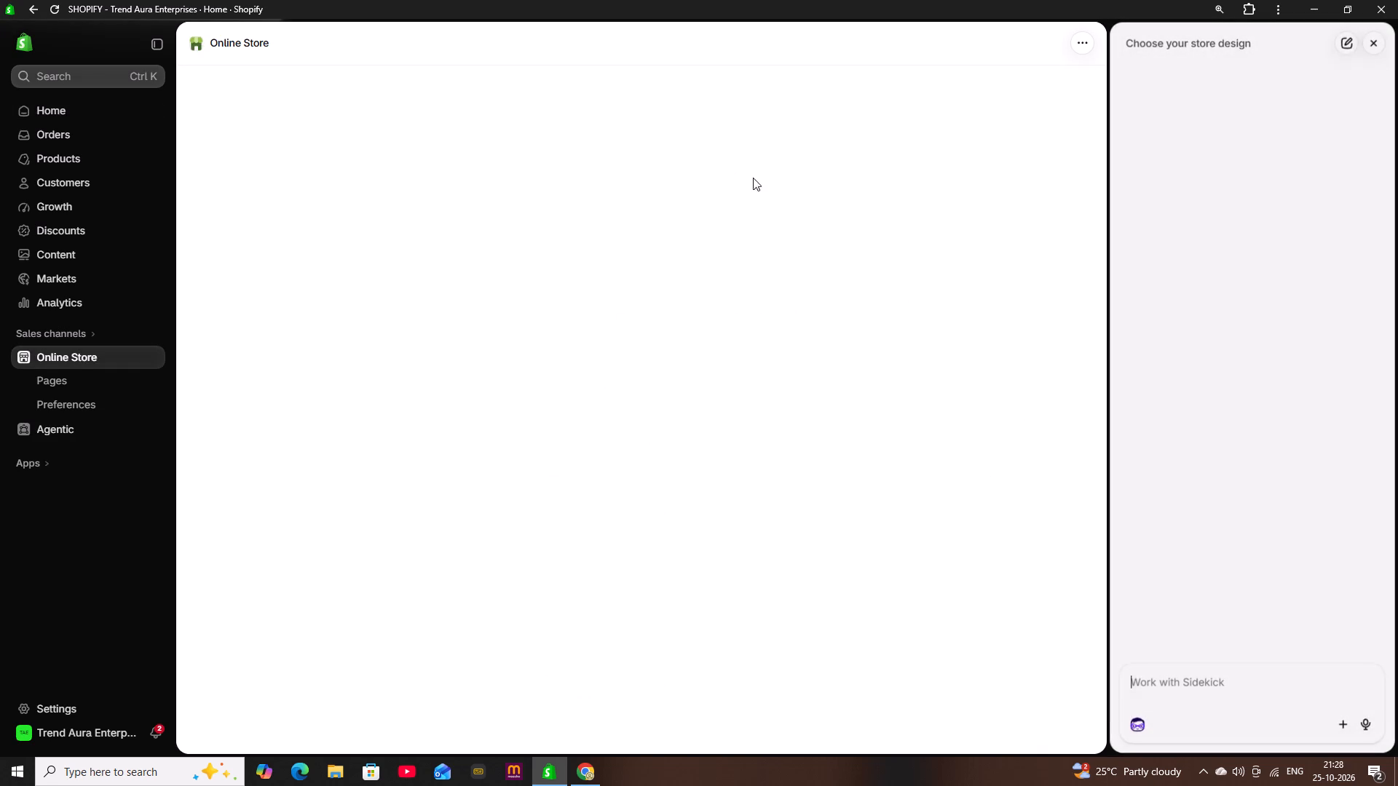
pyautogui.click(1374, 42)
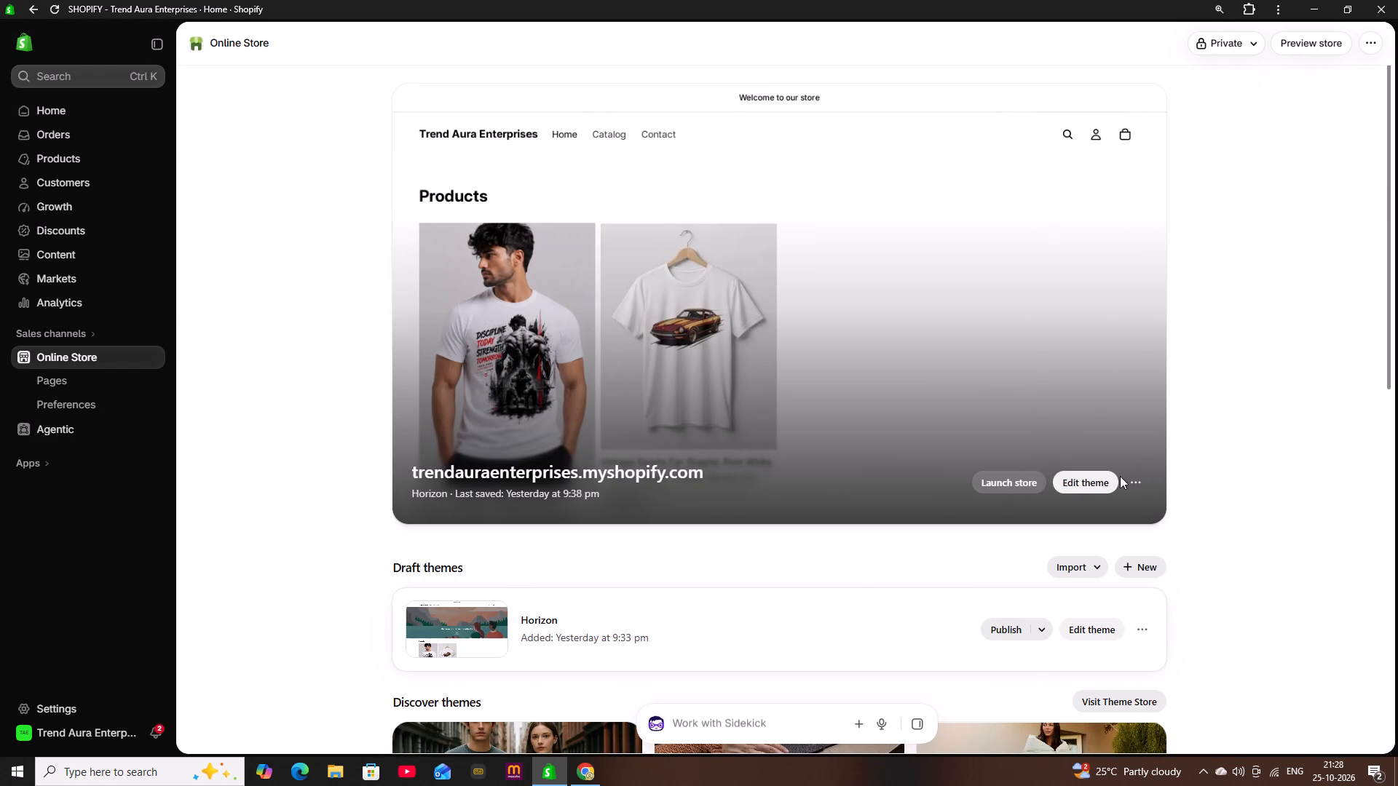
# Open the active Horizon theme for editing, look over its Announcement bar and Header section settings, and exit the editor.
pyautogui.click(1102, 480)
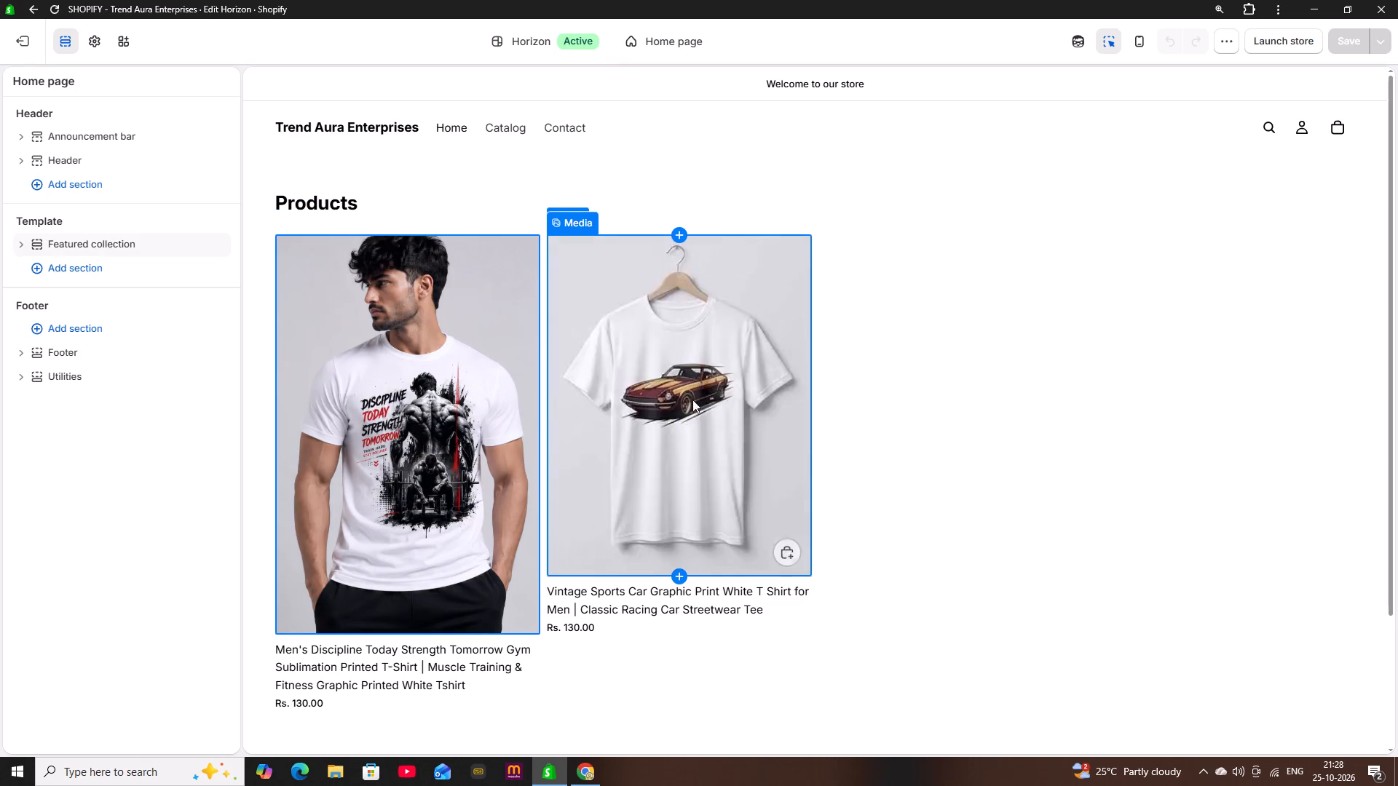
pyautogui.click(95, 135)
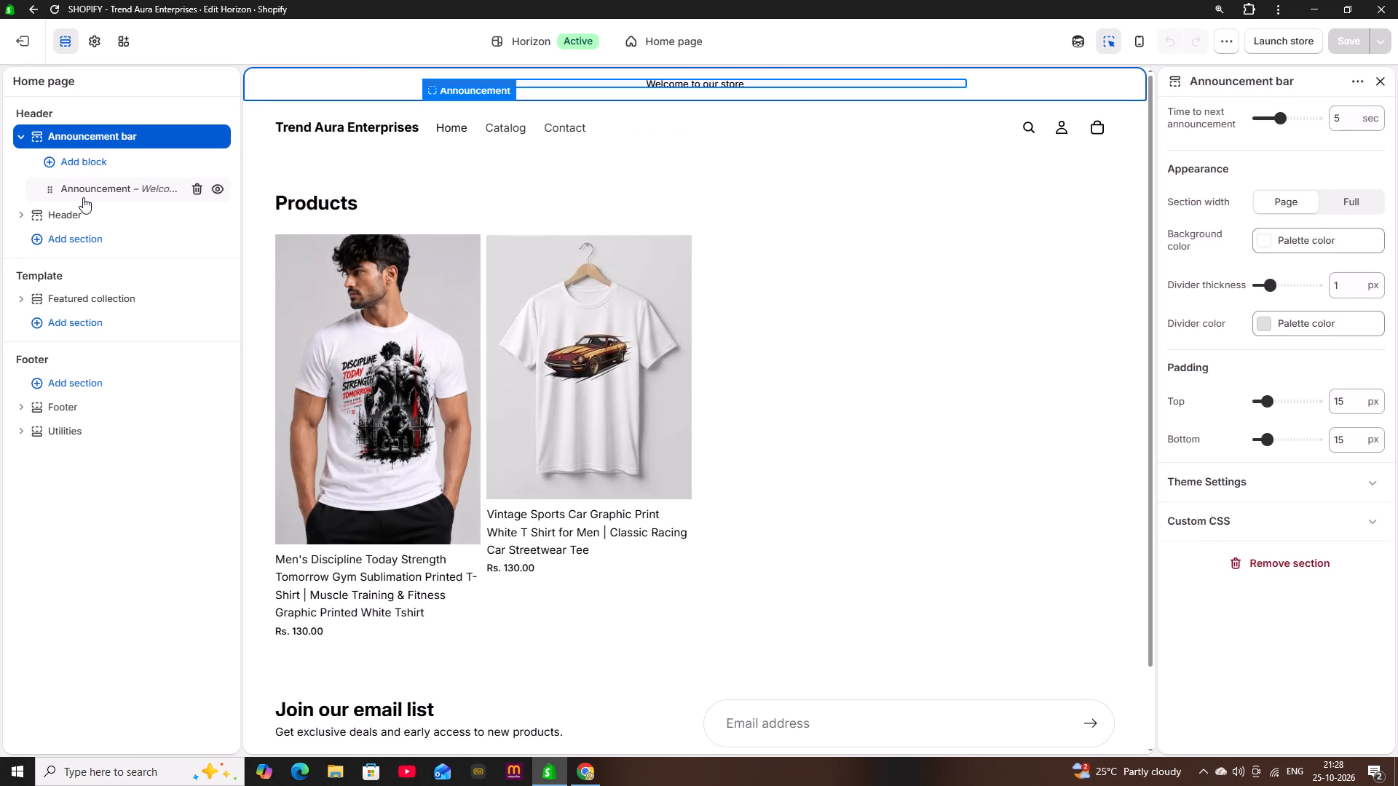
pyautogui.scroll(-2, 847, 514)
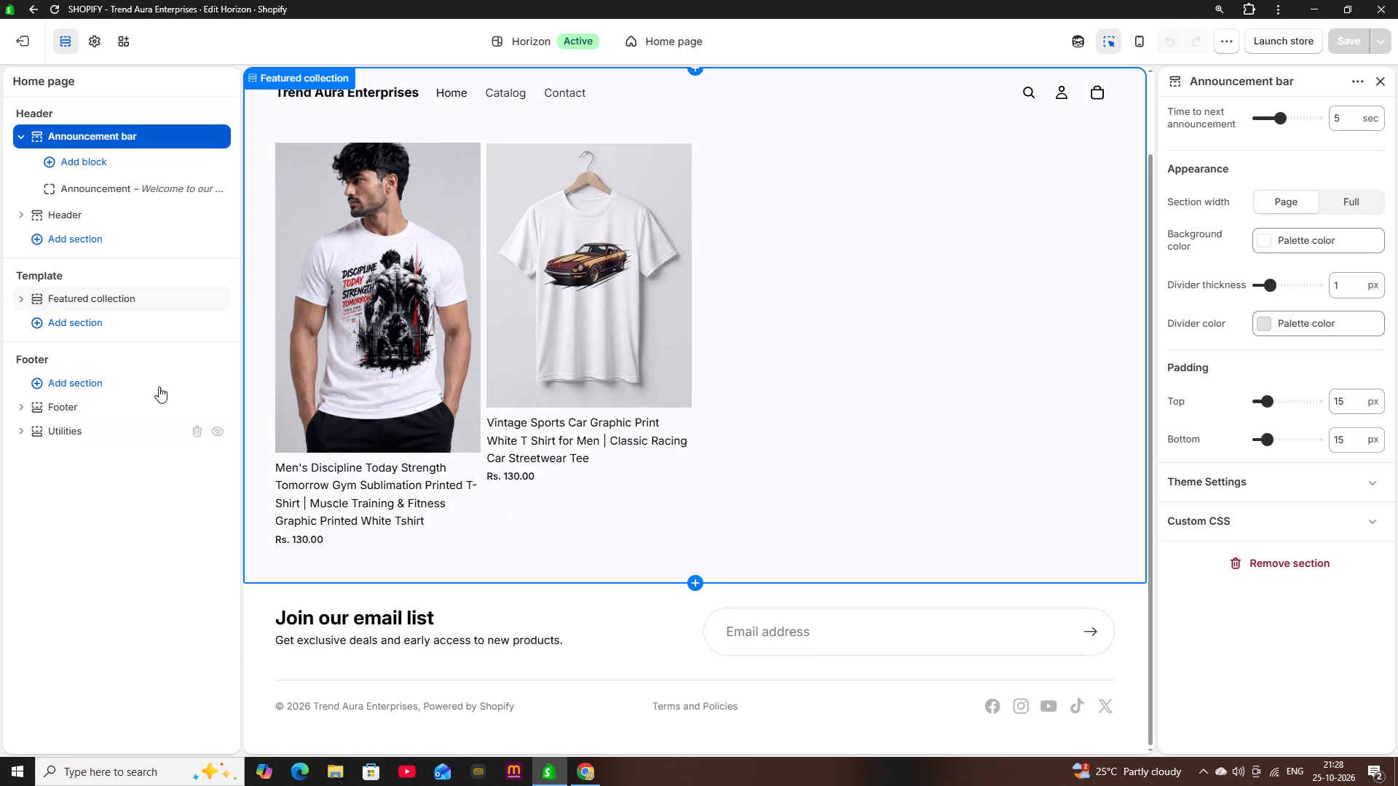
pyautogui.click(87, 218)
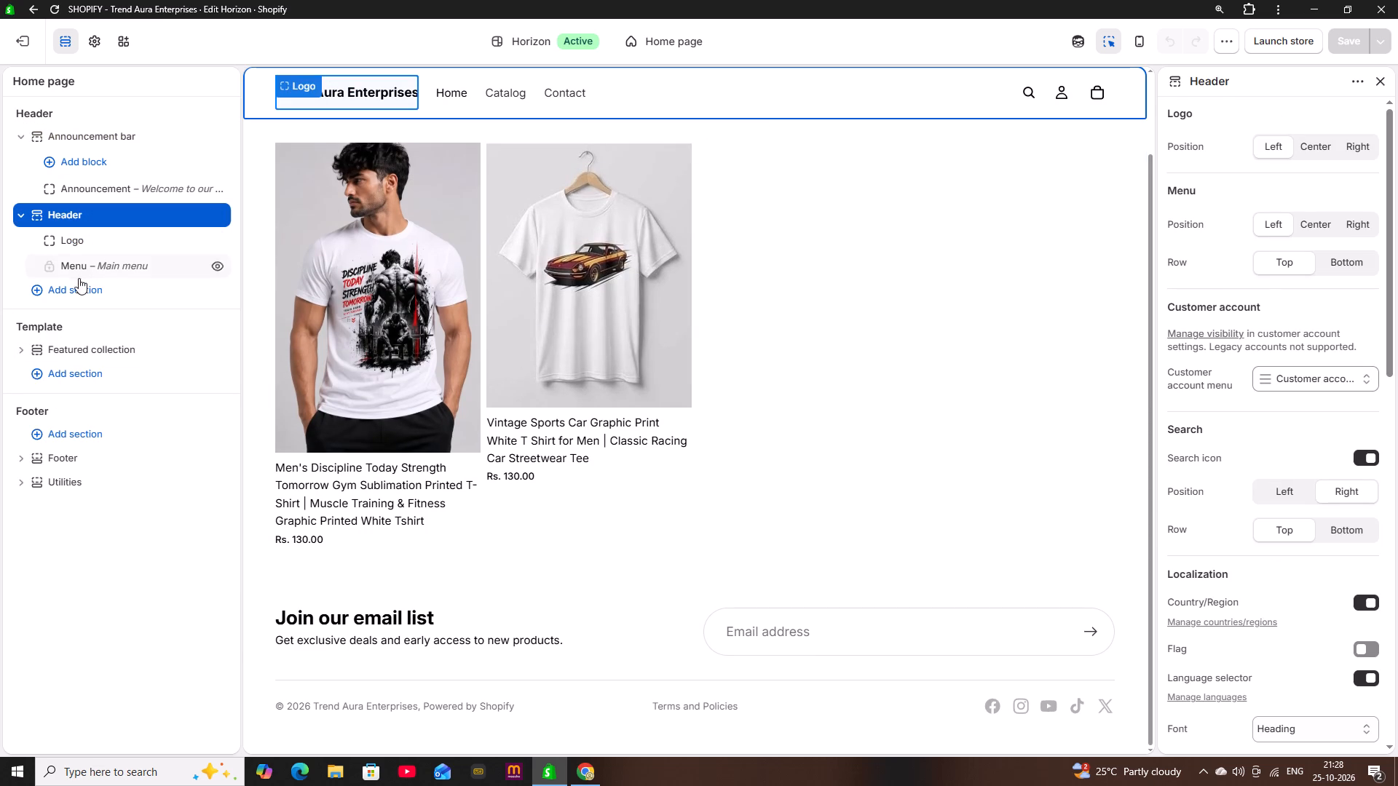
pyautogui.click(22, 47)
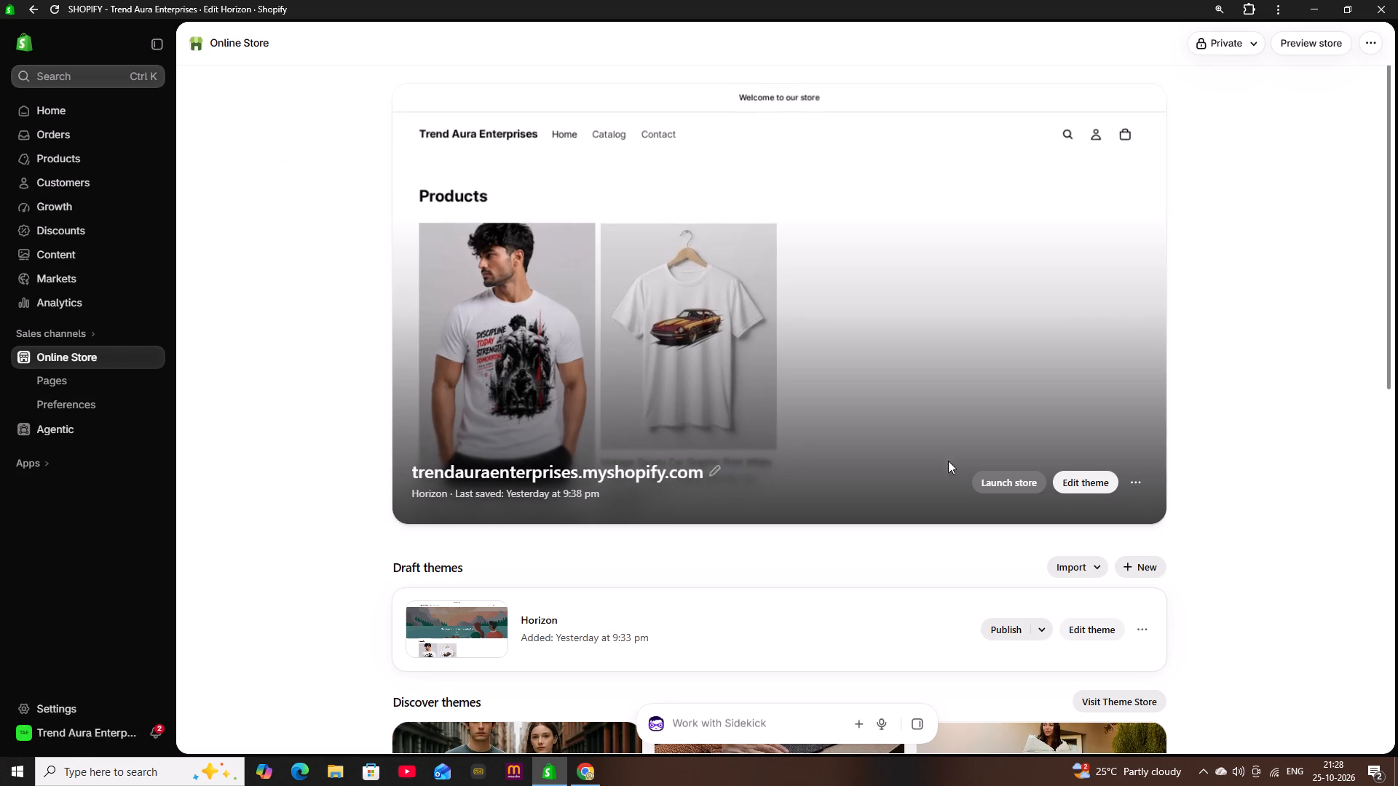
# Examine the draft theme and the suggested themes on the Online Store page.
pyautogui.scroll(-3, 1174, 460)
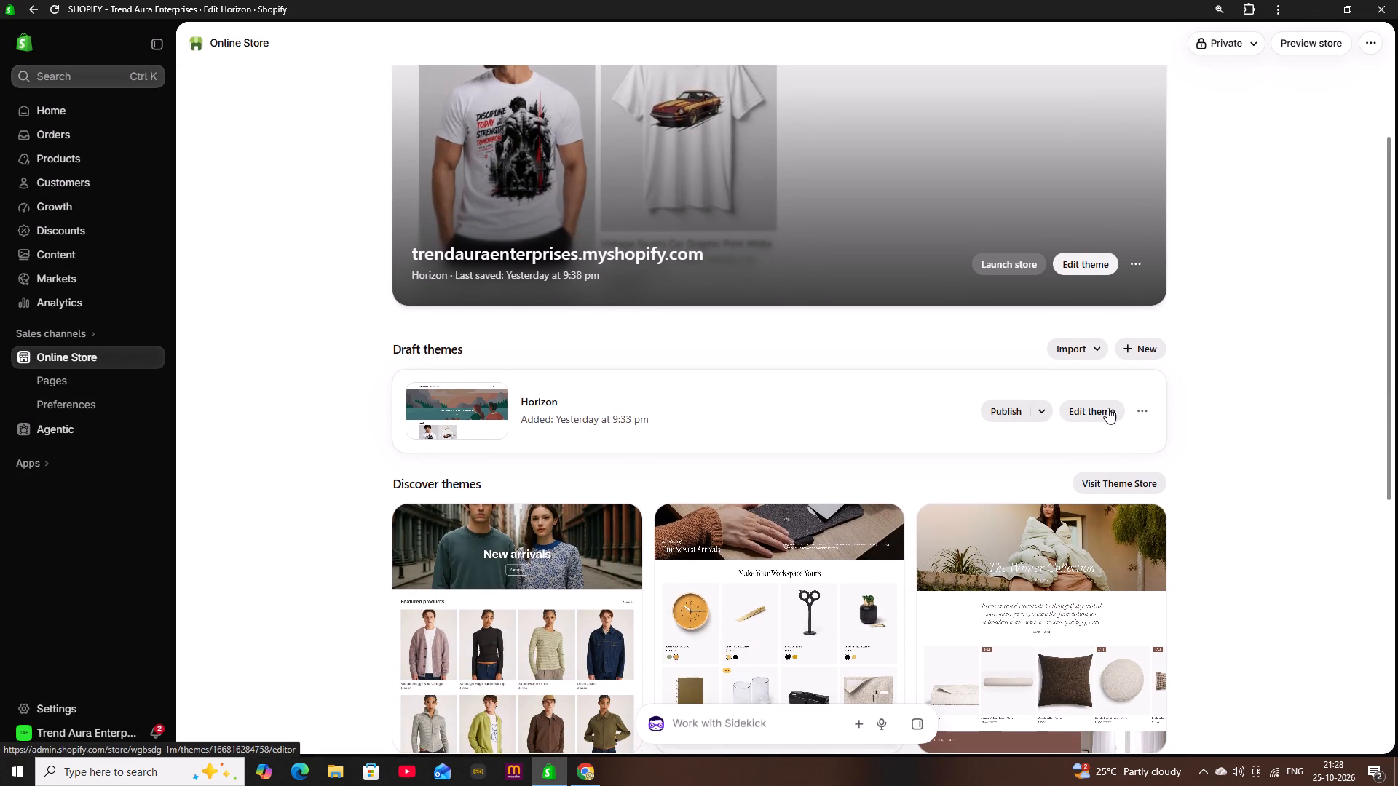
pyautogui.scroll(-1, 1191, 386)
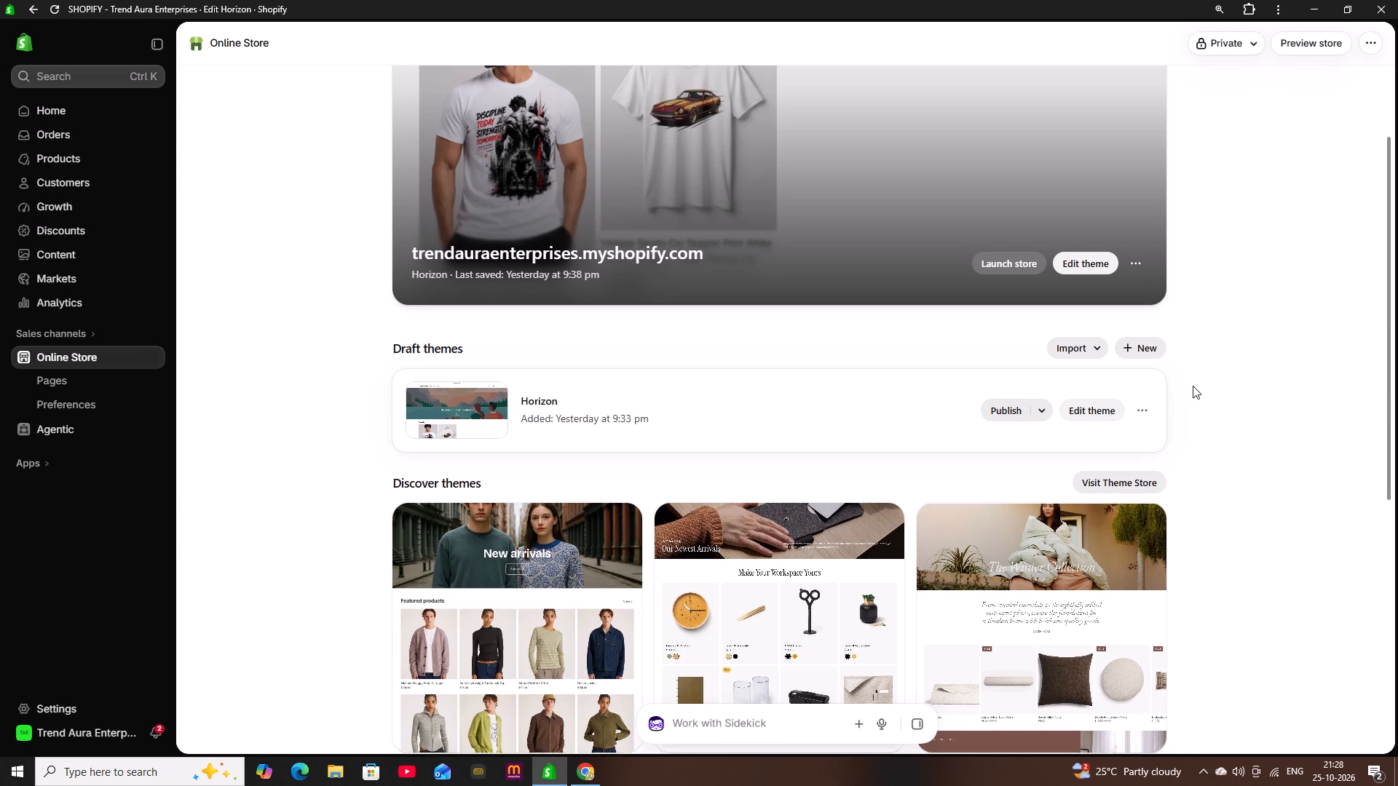
pyautogui.scroll(6, 1197, 366)
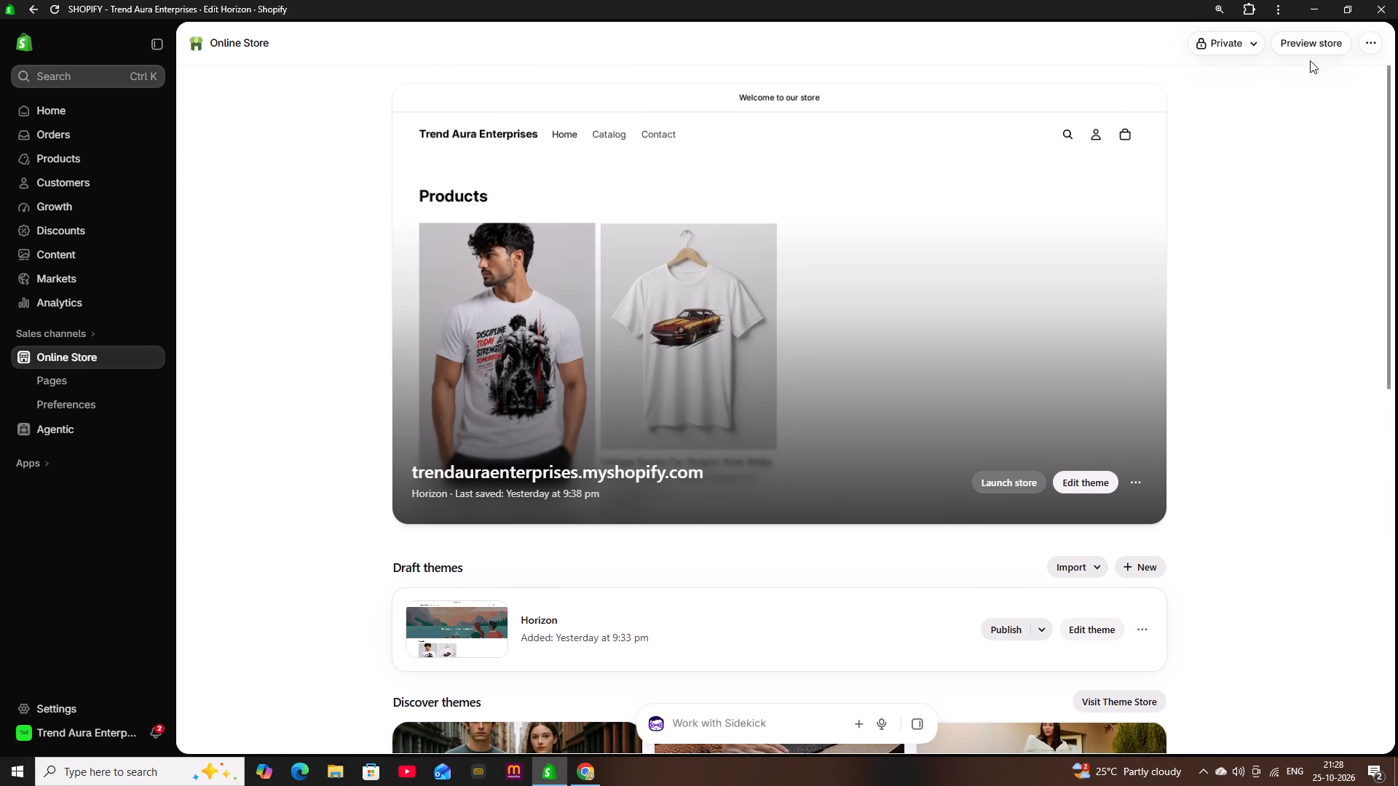
# Preview the live storefront and examine its home page and Contact page.
pyautogui.click(1305, 39)
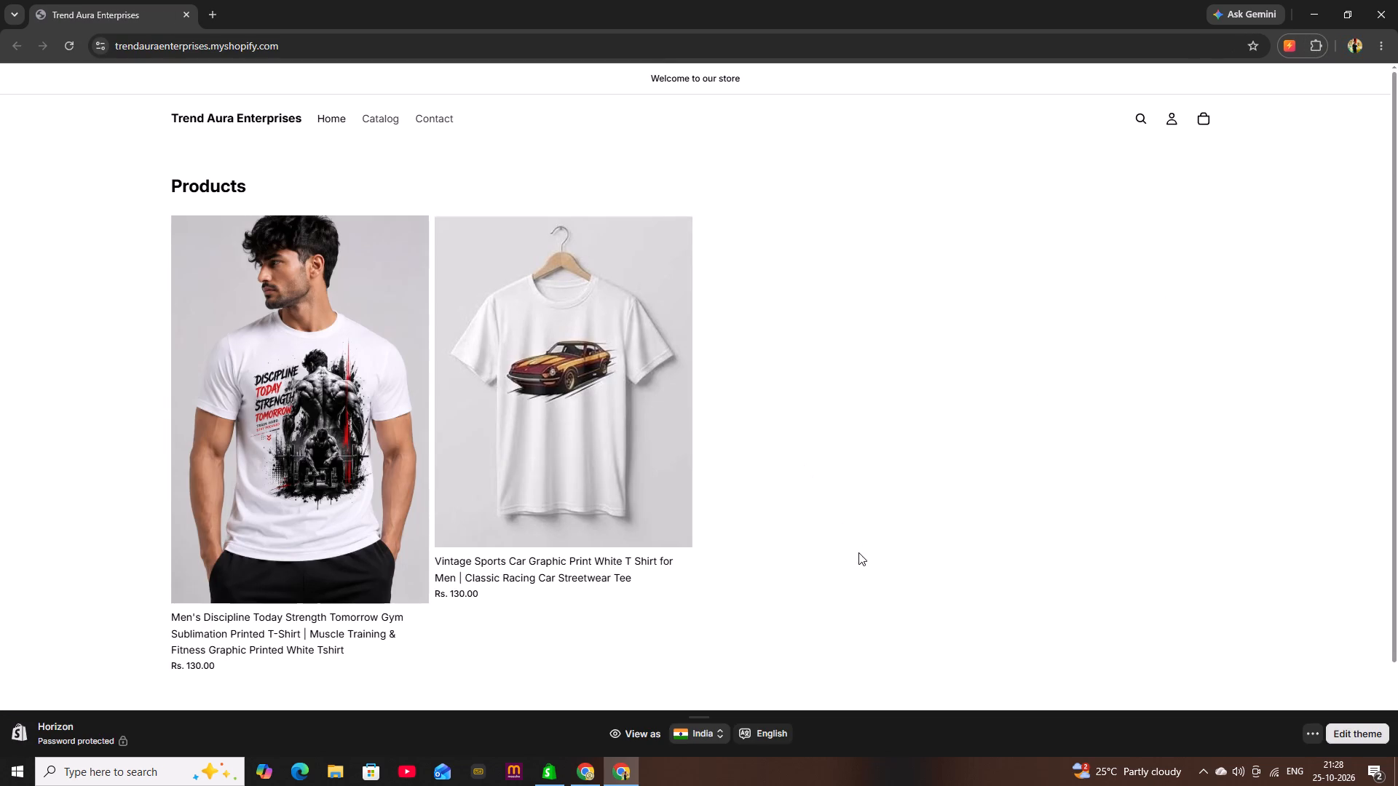
pyautogui.scroll(-1, 874, 504)
pyautogui.scroll(5, 876, 508)
pyautogui.click(442, 118)
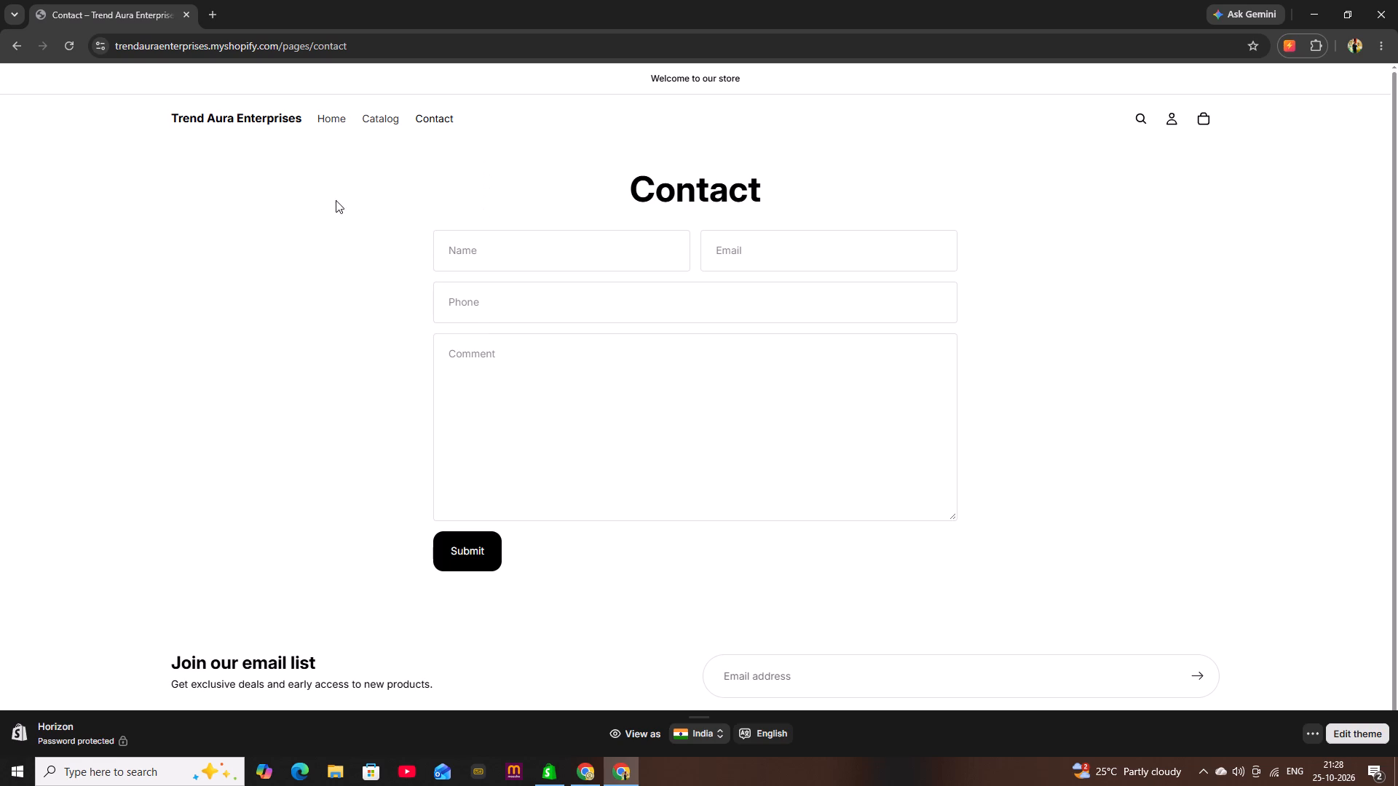
pyautogui.click(336, 113)
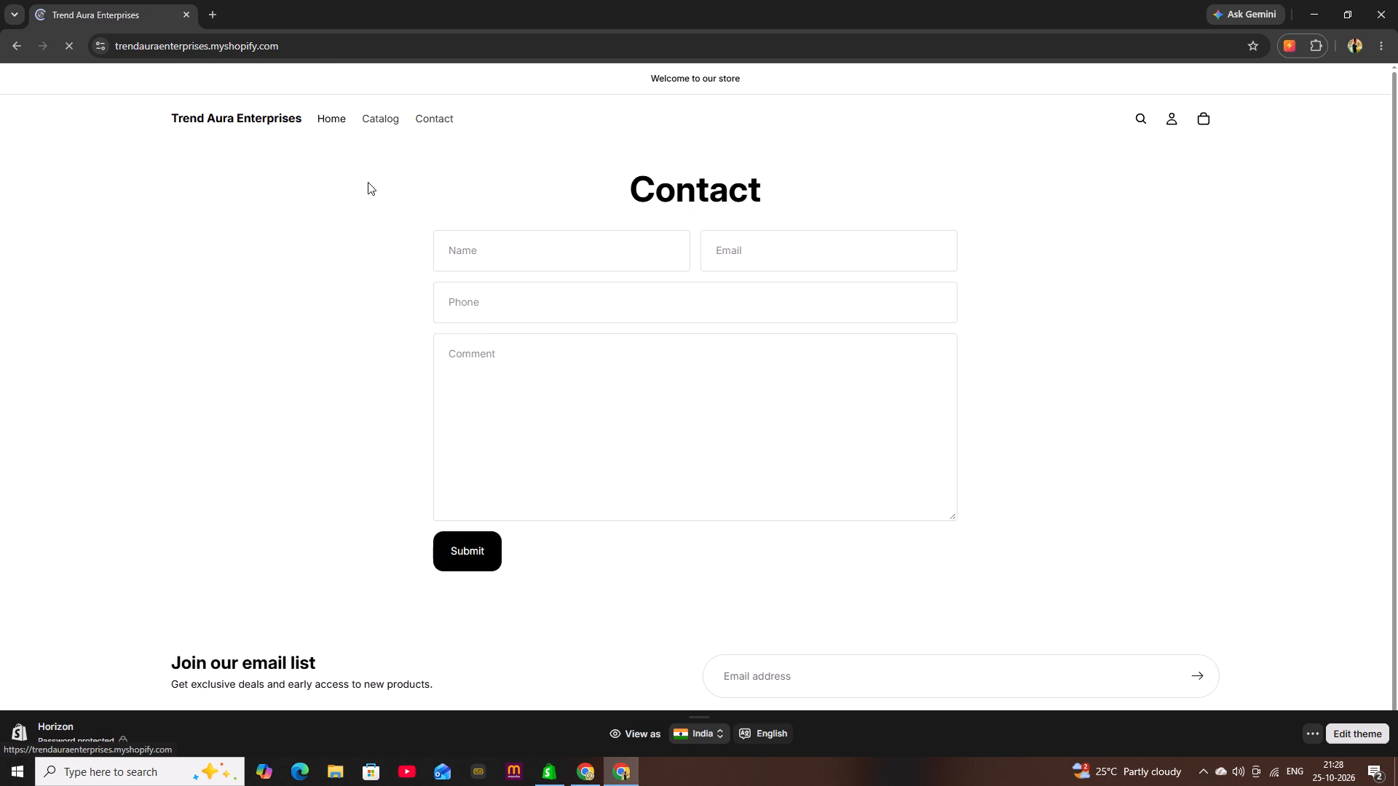
pyautogui.scroll(-2, 746, 408)
pyautogui.scroll(-2, 790, 475)
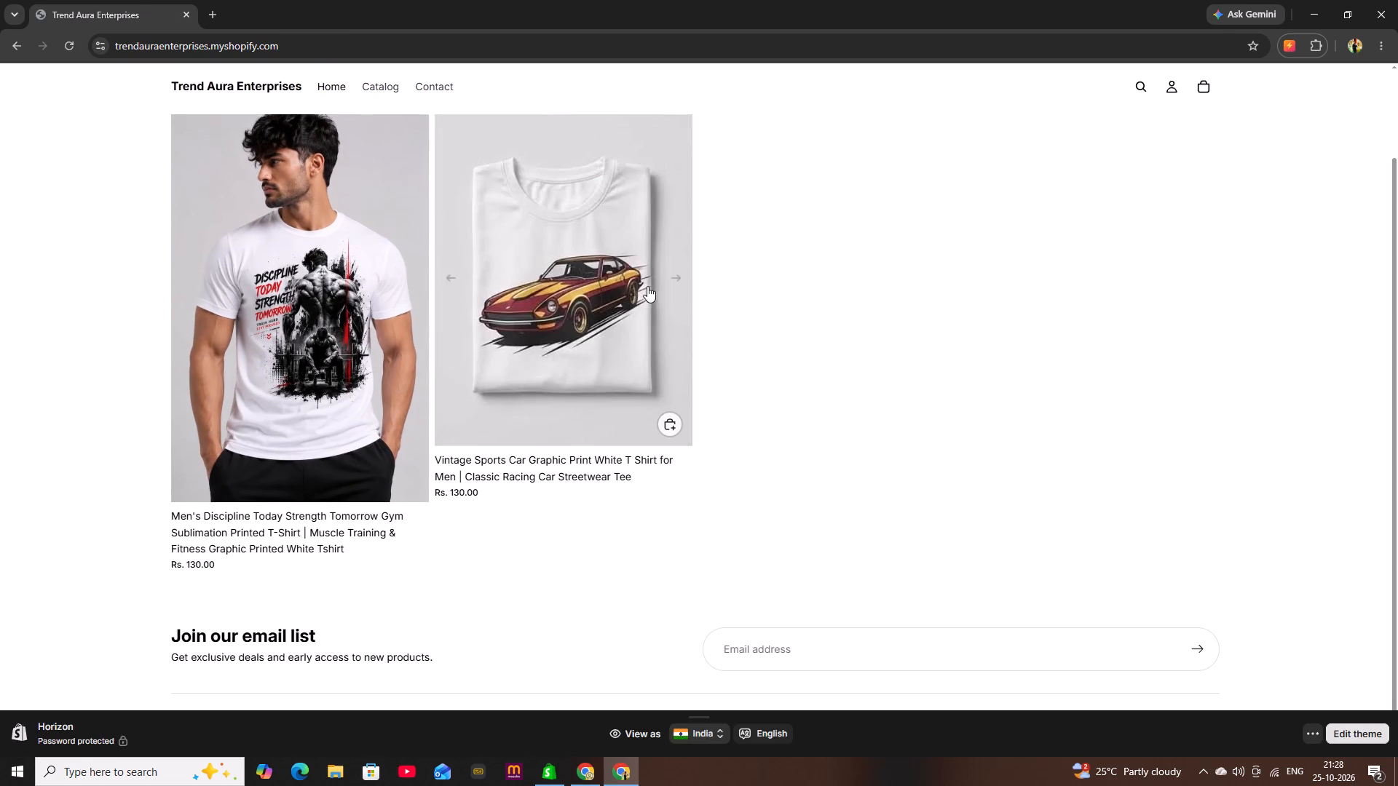
# Examine the Vintage Sports Car T-shirt's product page and close the storefront preview.
pyautogui.click(647, 286)
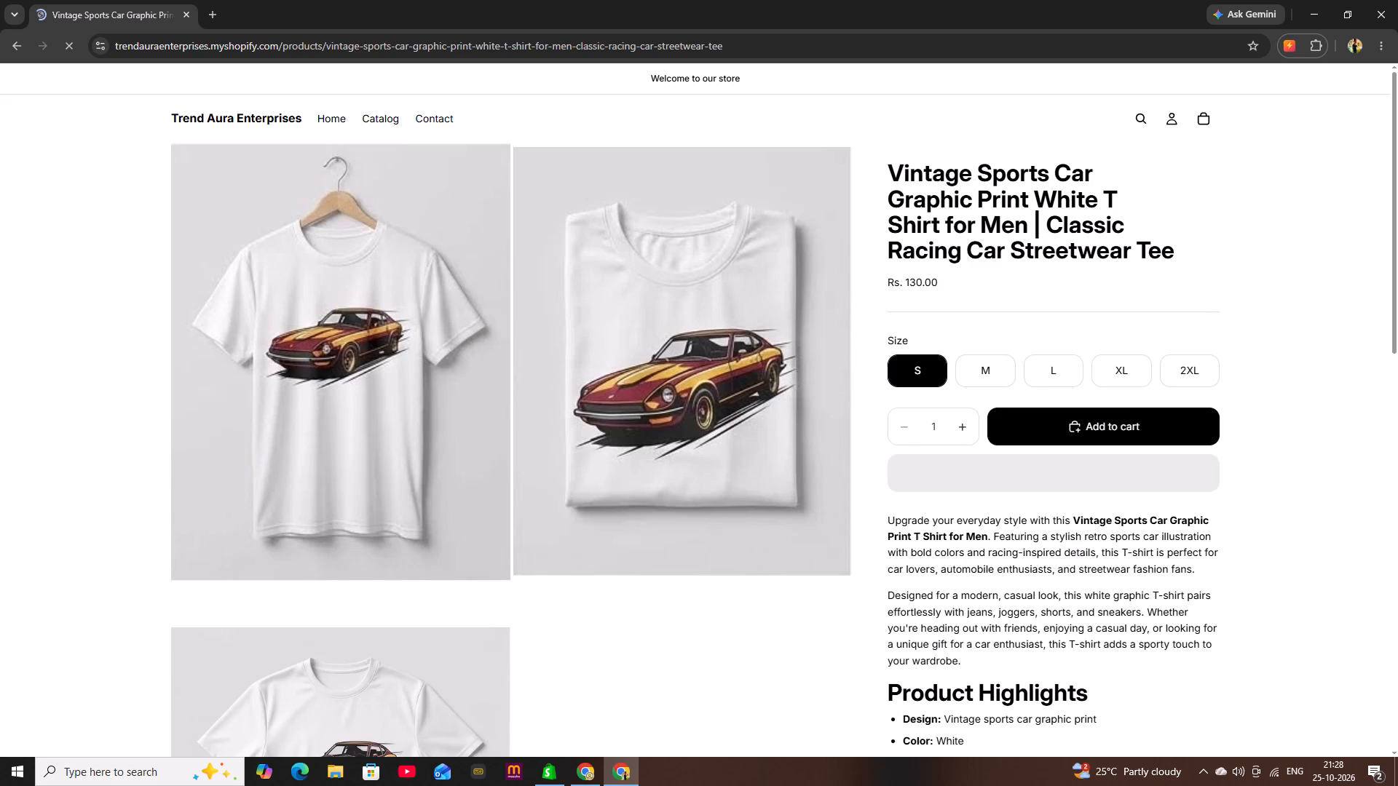
pyautogui.scroll(-2, 727, 425)
pyautogui.scroll(-2, 700, 481)
pyautogui.scroll(2, 868, 513)
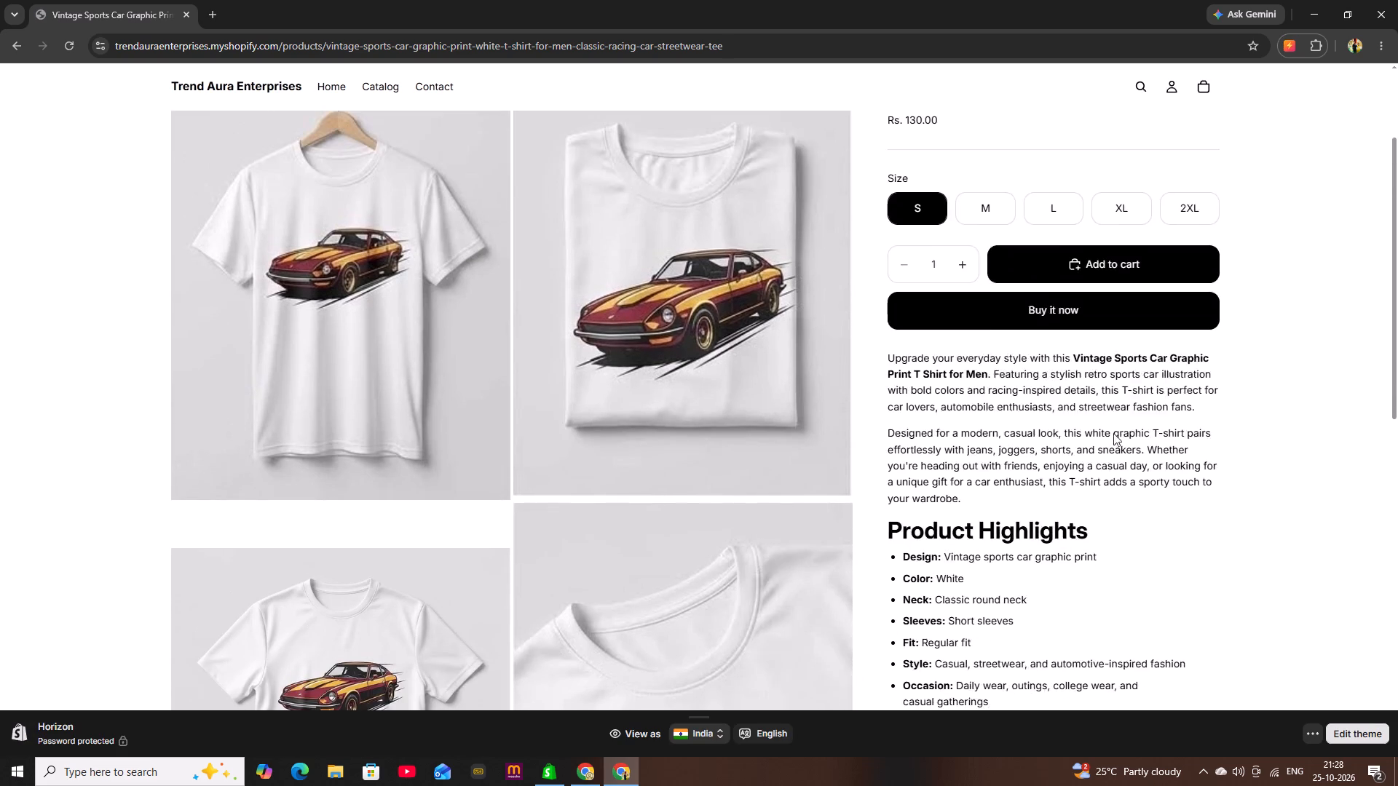
pyautogui.scroll(3, 1126, 416)
pyautogui.scroll(2, 1027, 424)
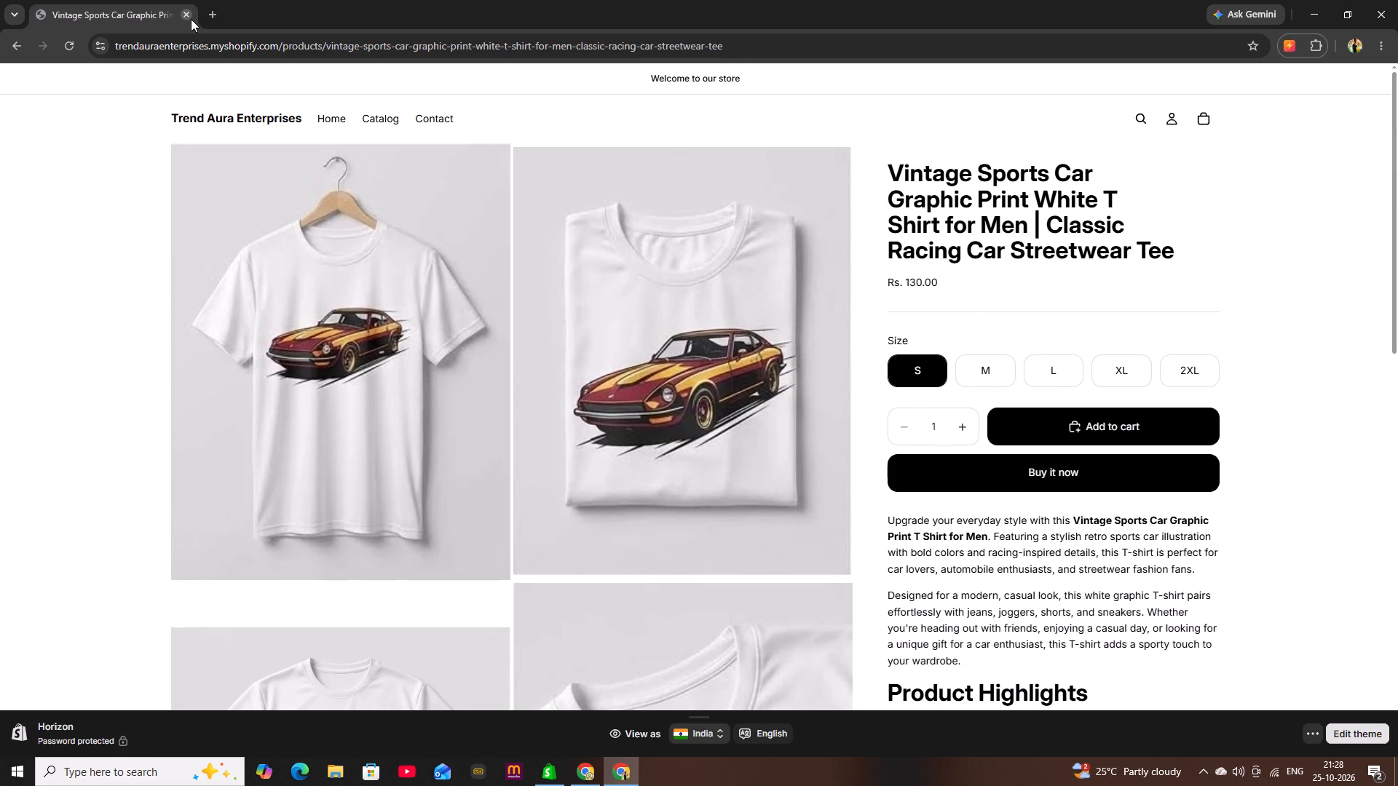
pyautogui.click(191, 19)
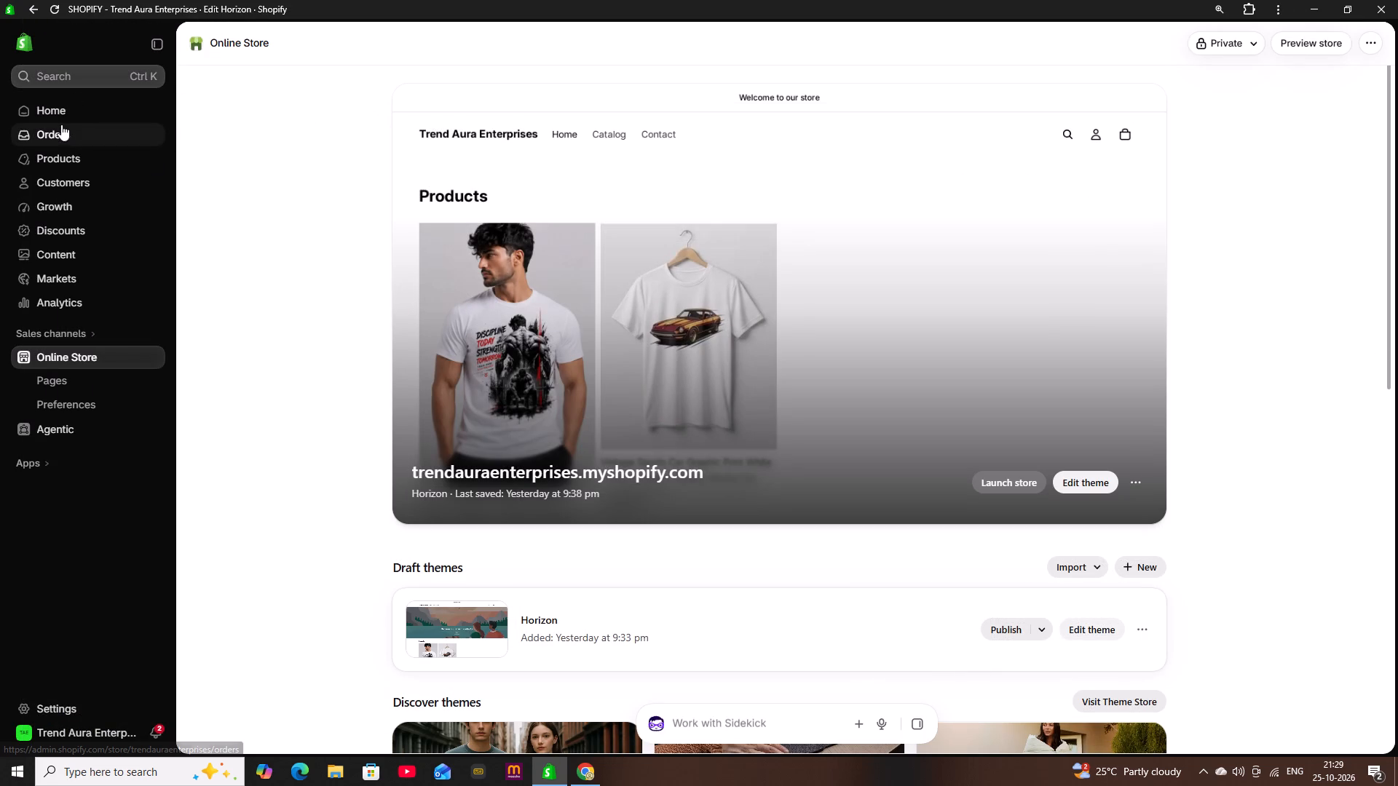
# Return to the admin home page and examine the suggested setup tasks.
pyautogui.click(63, 112)
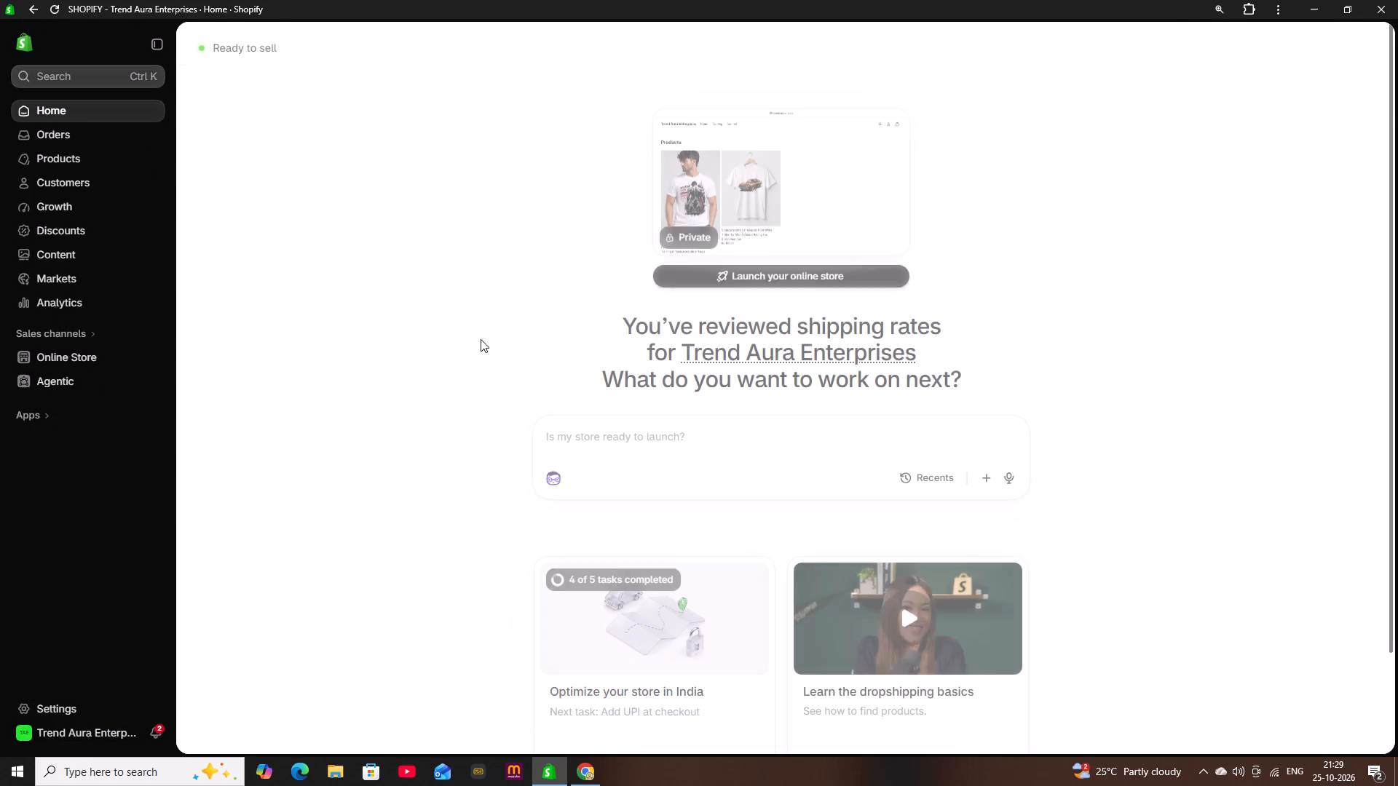
pyautogui.scroll(-3, 518, 375)
pyautogui.scroll(-2, 765, 482)
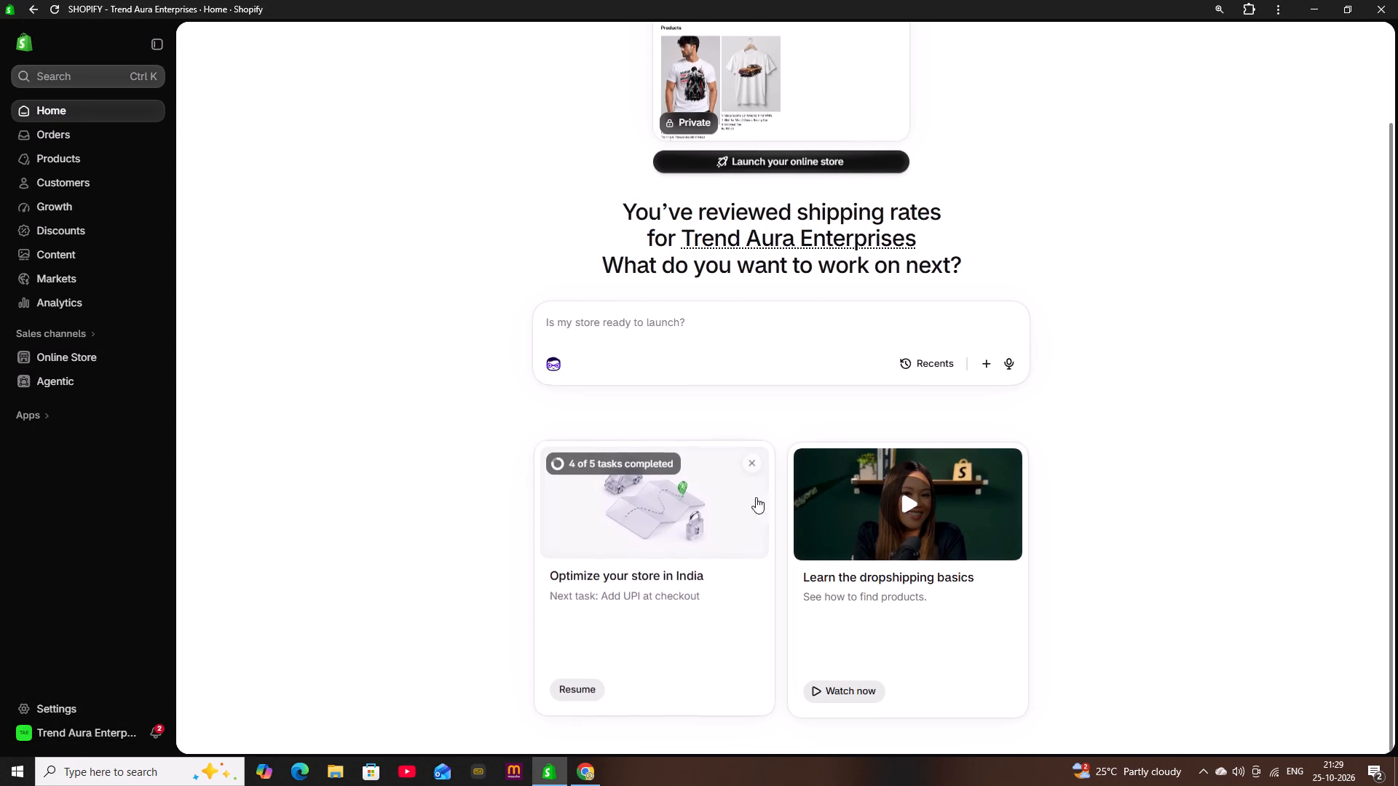
pyautogui.scroll(-1, 751, 508)
pyautogui.scroll(2, 481, 543)
# Open the POS Pro free trial alert and look through the Point of Sale subscription, Devices and Settings pages.
pyautogui.click(146, 731)
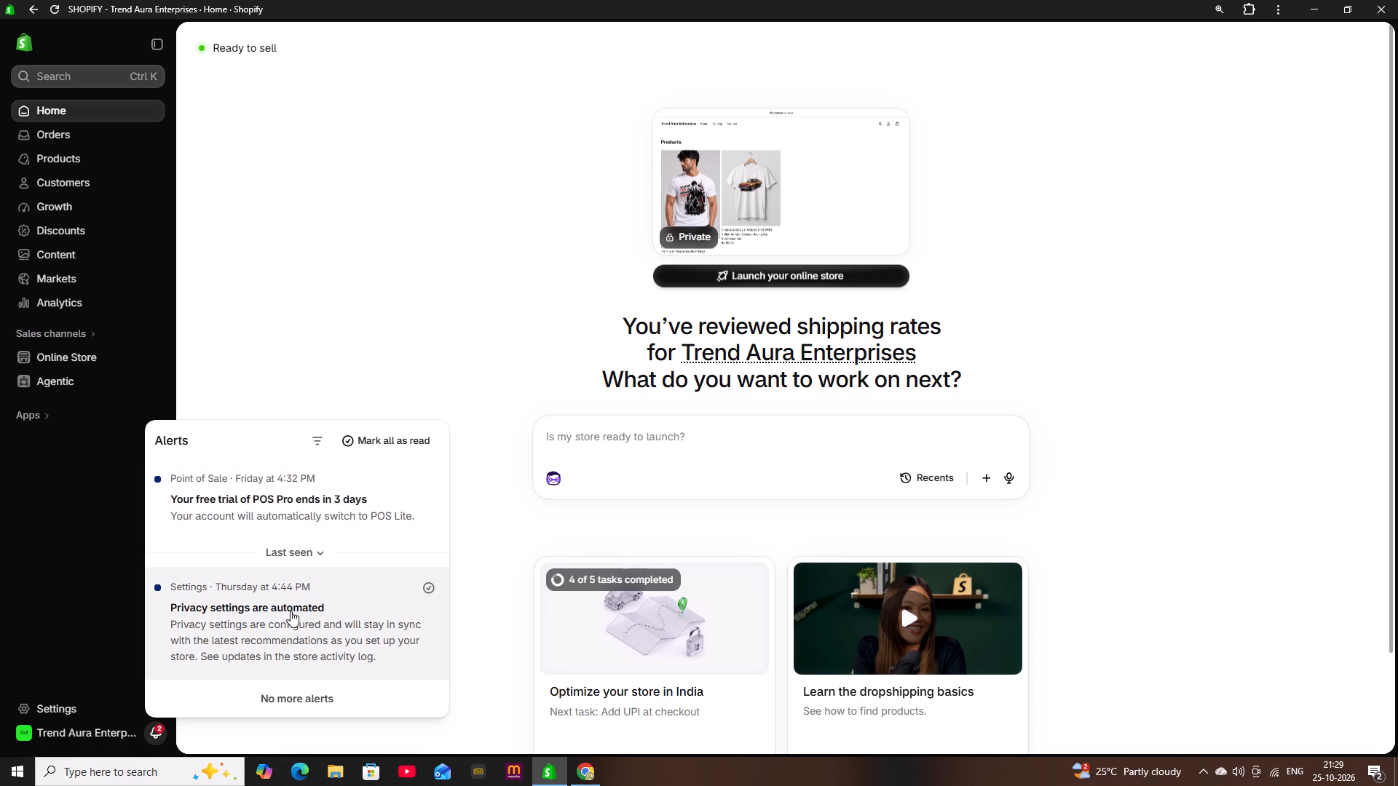
pyautogui.click(290, 512)
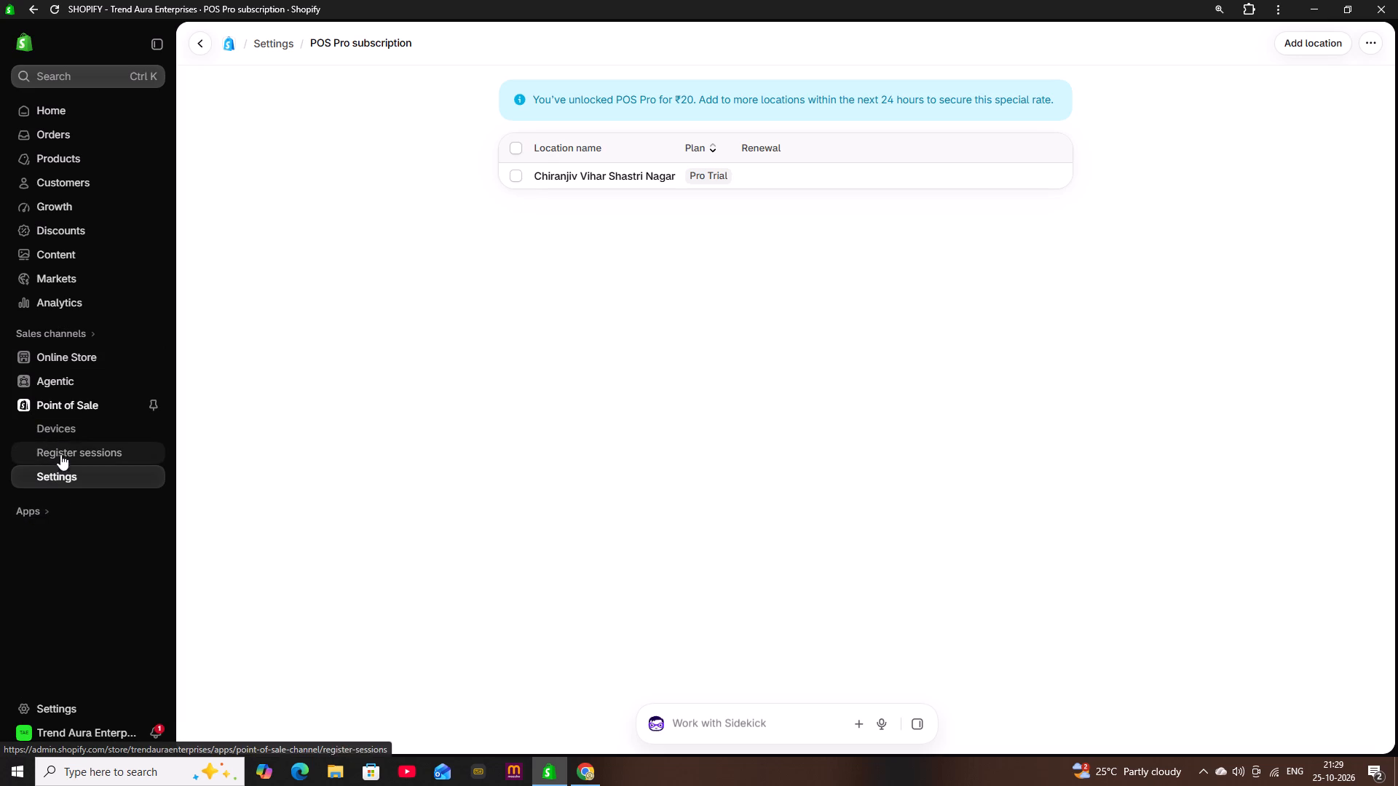
pyautogui.click(67, 424)
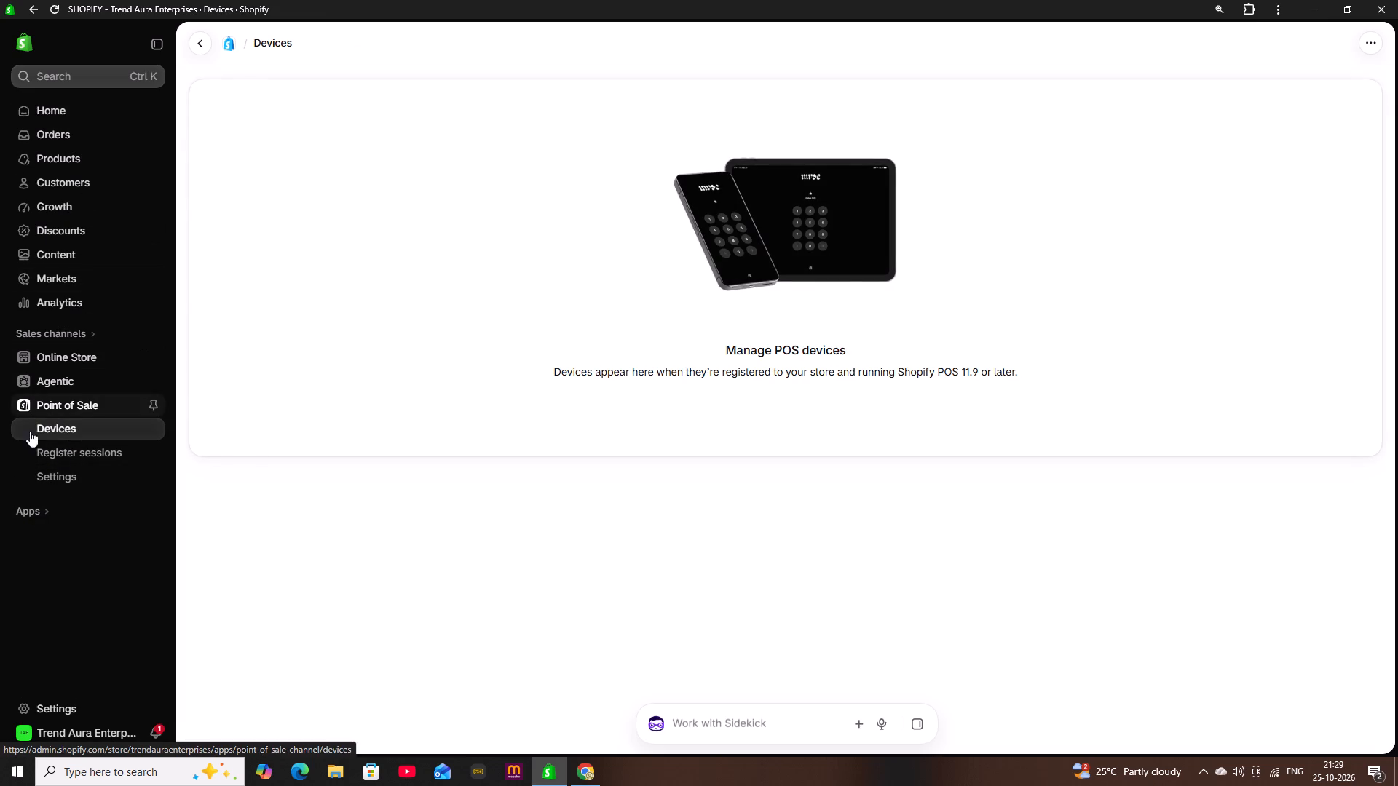
pyautogui.click(28, 504)
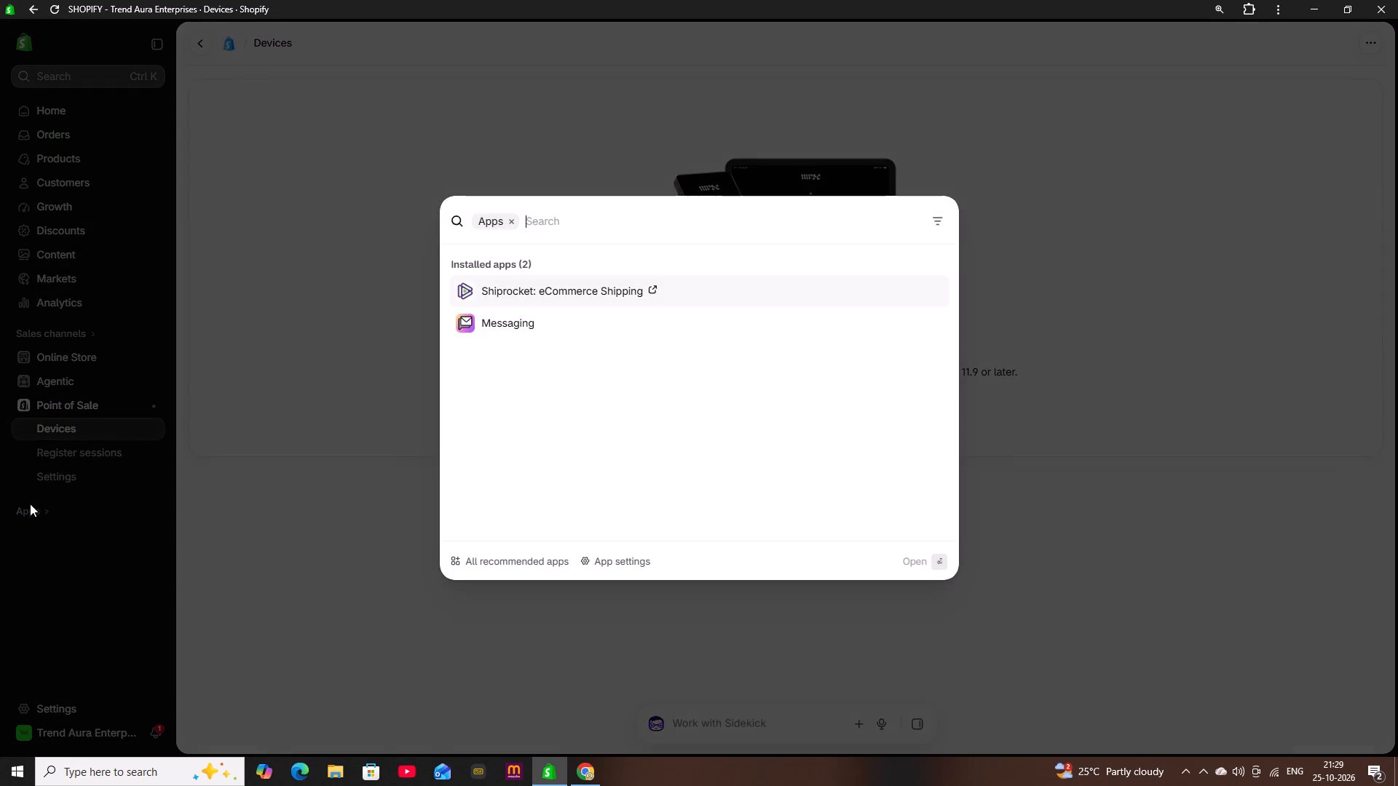
pyautogui.click(277, 477)
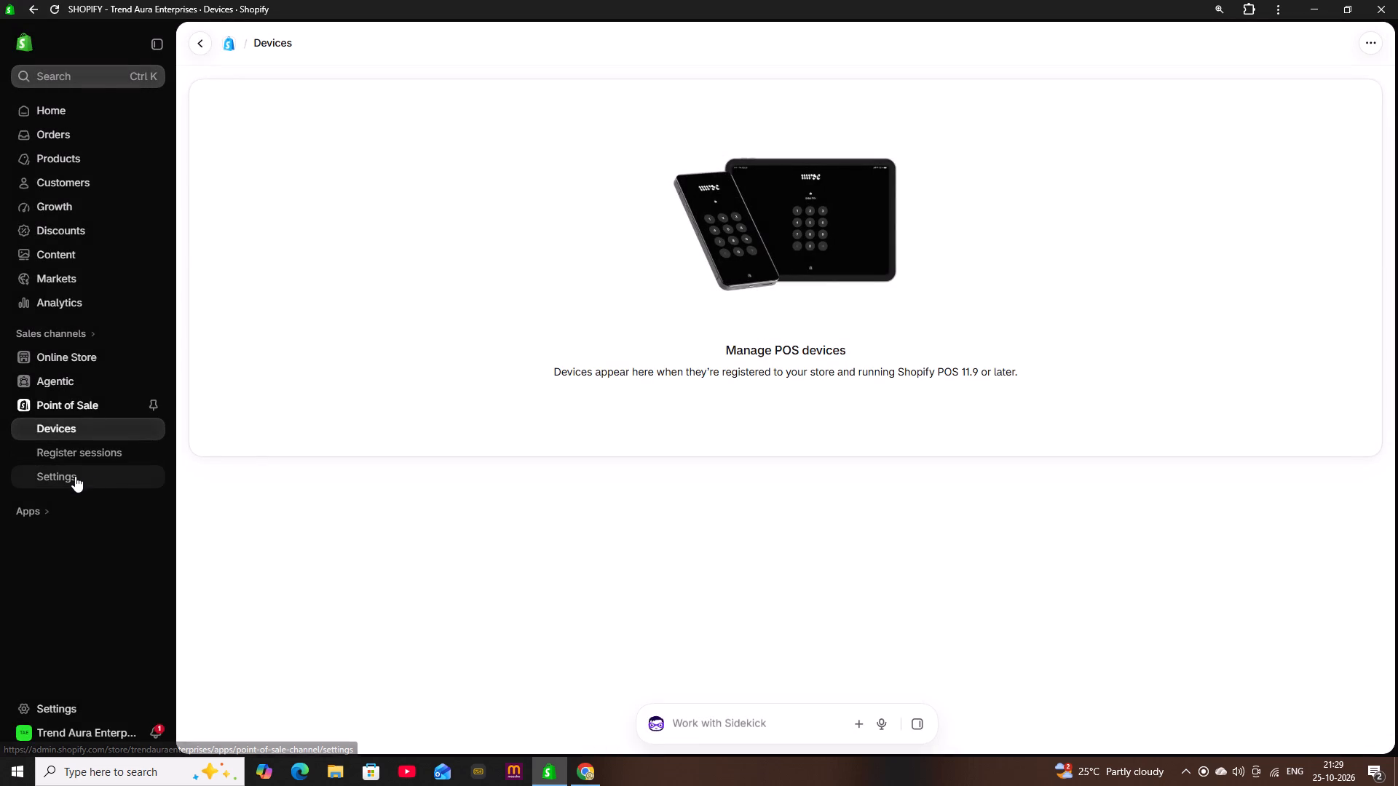
pyautogui.click(75, 476)
pyautogui.click(59, 106)
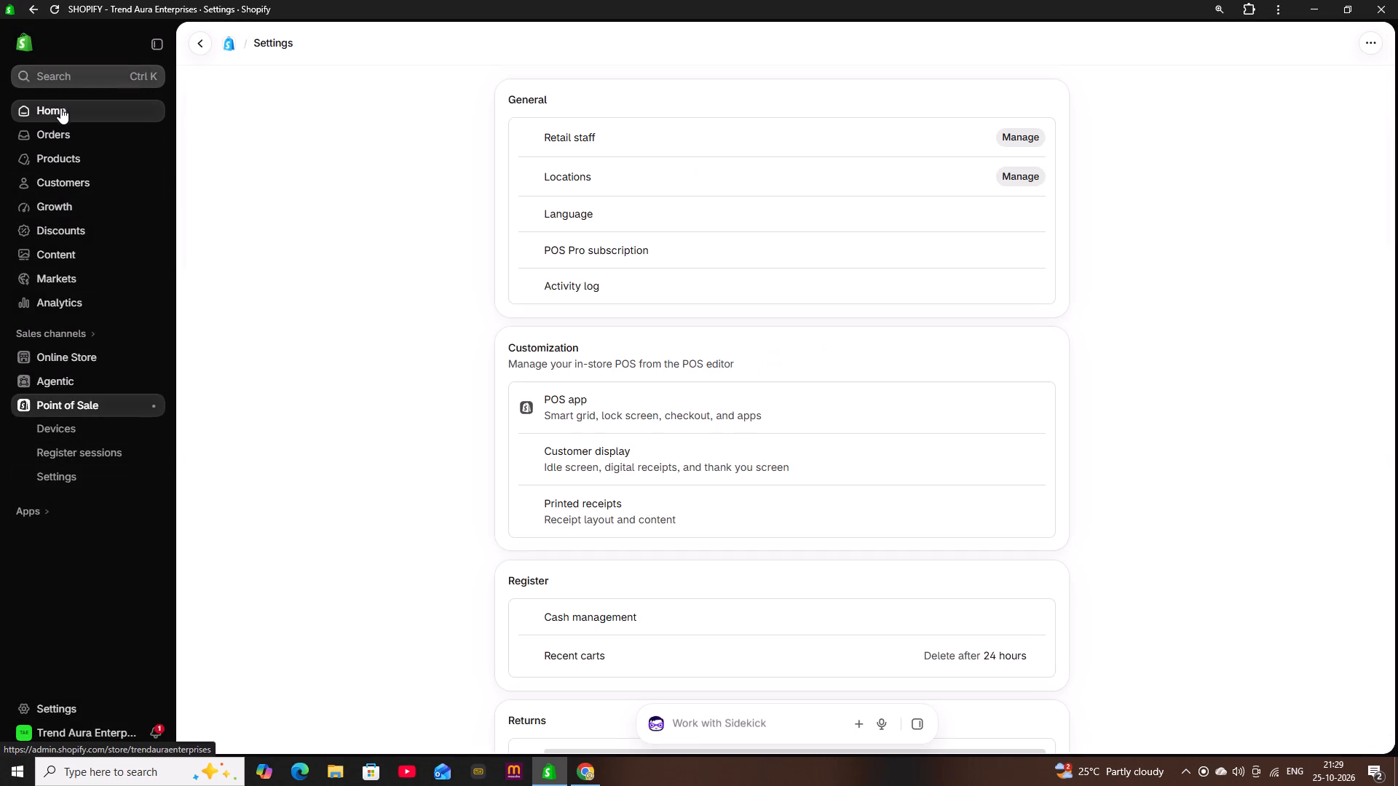
# Examine the store's General settings and return to the admin home page.
pyautogui.click(47, 704)
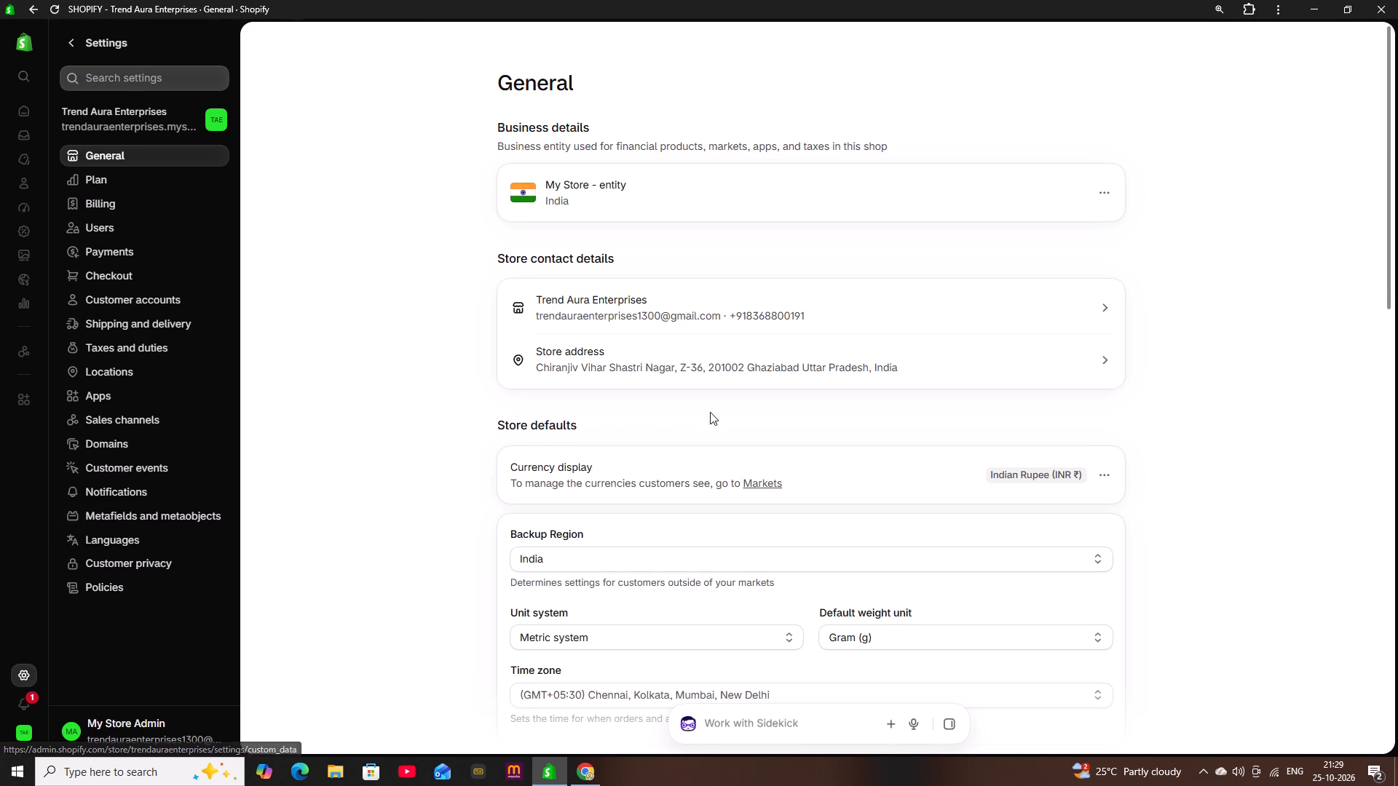
pyautogui.scroll(-1, 713, 419)
pyautogui.scroll(1, 982, 422)
pyautogui.scroll(1, 1072, 408)
pyautogui.click(20, 111)
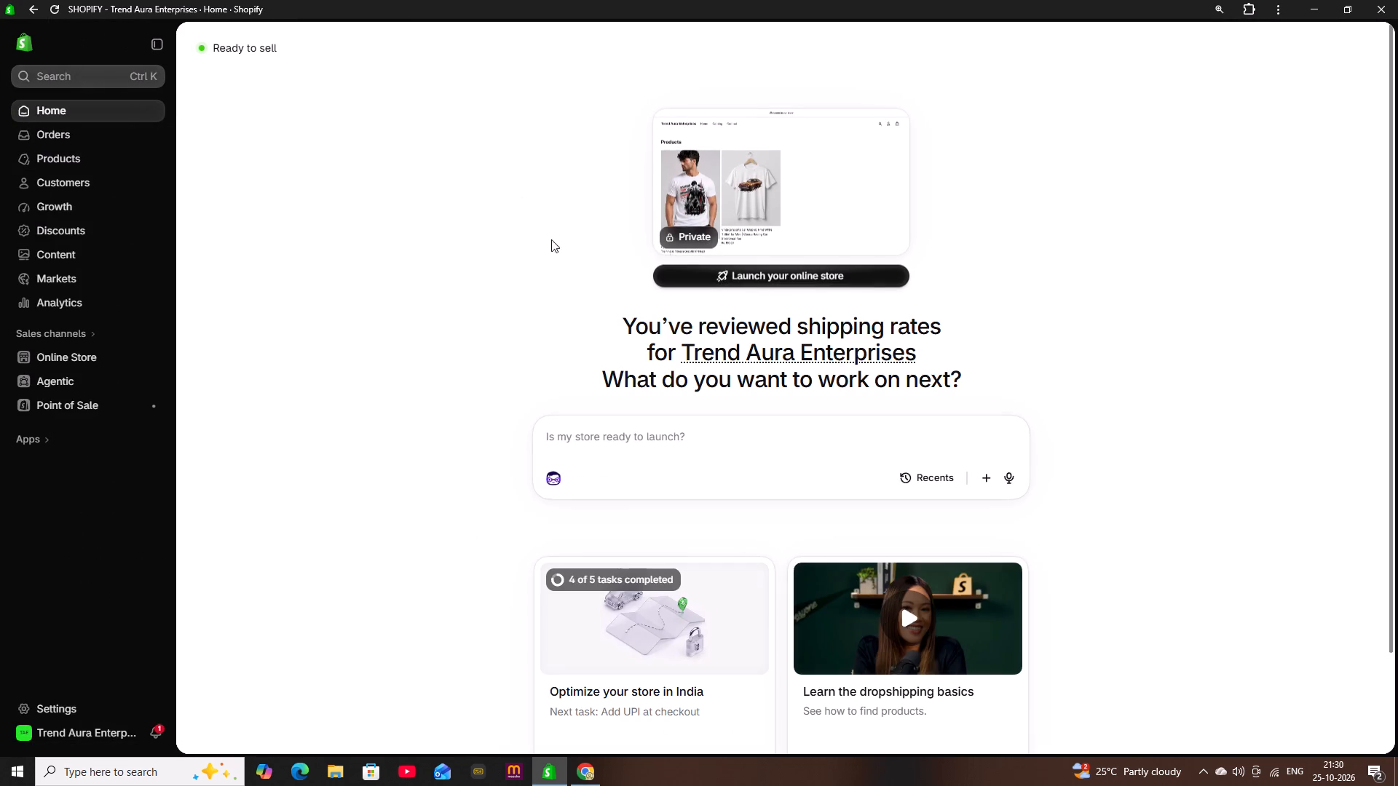
# Check the store's Orders page and return to the admin home page.
pyautogui.click(93, 129)
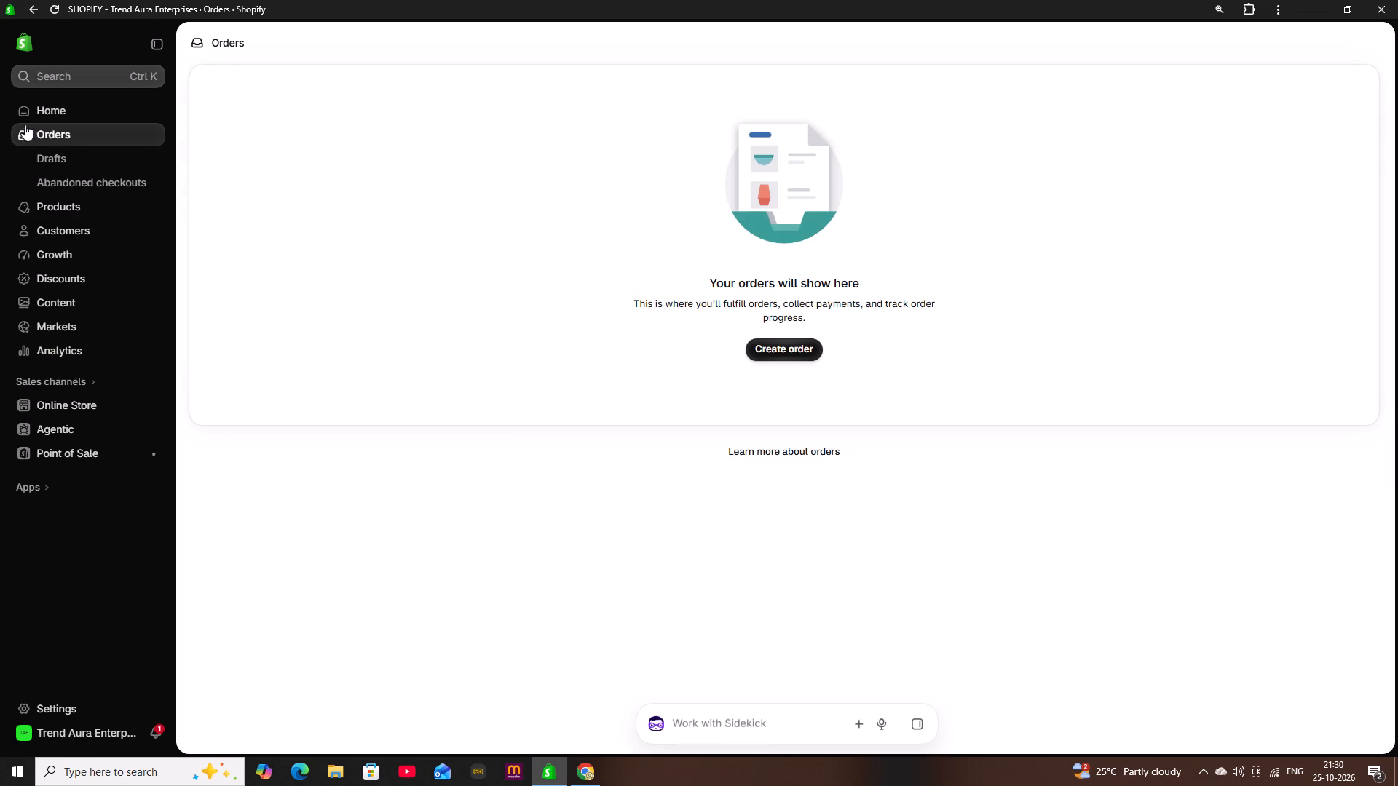
pyautogui.click(54, 107)
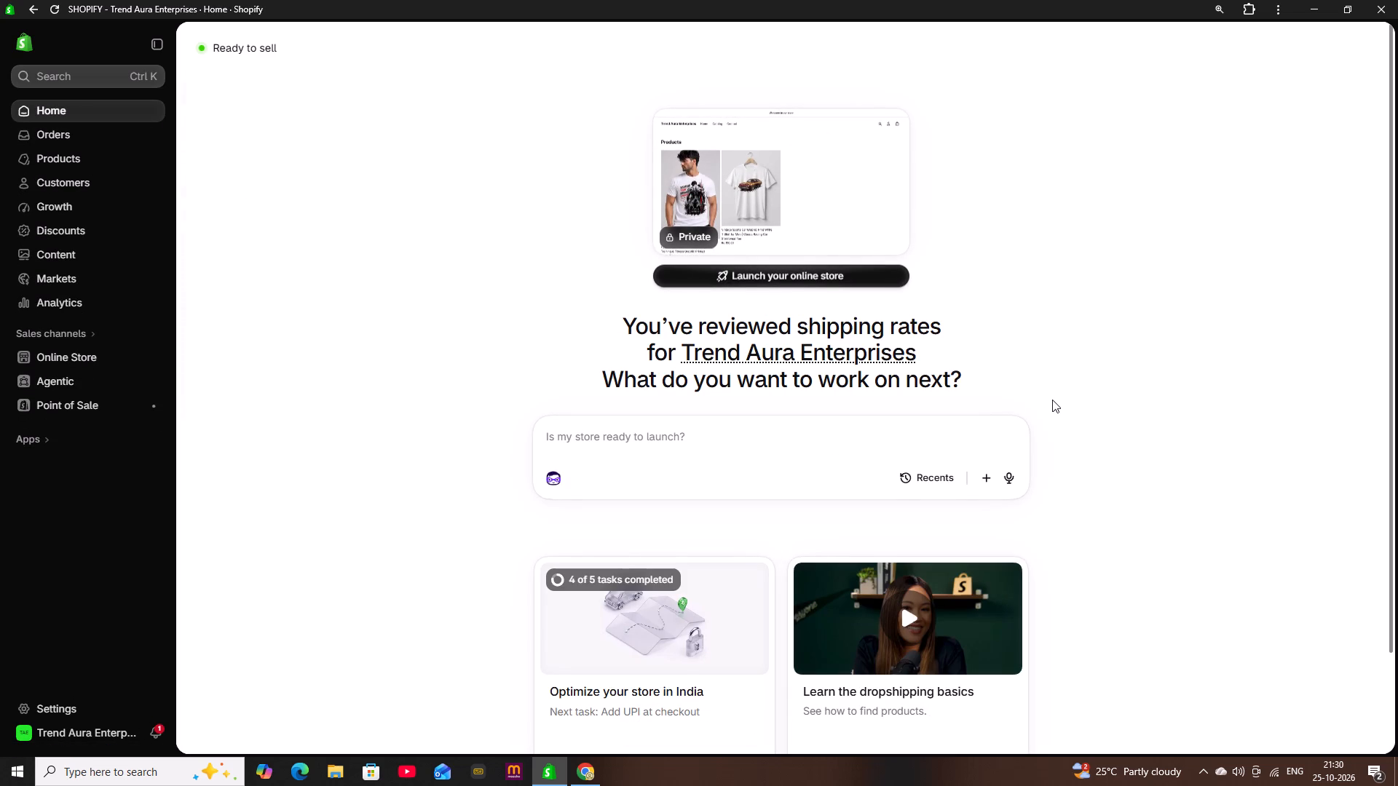
pyautogui.scroll(-1, 1054, 402)
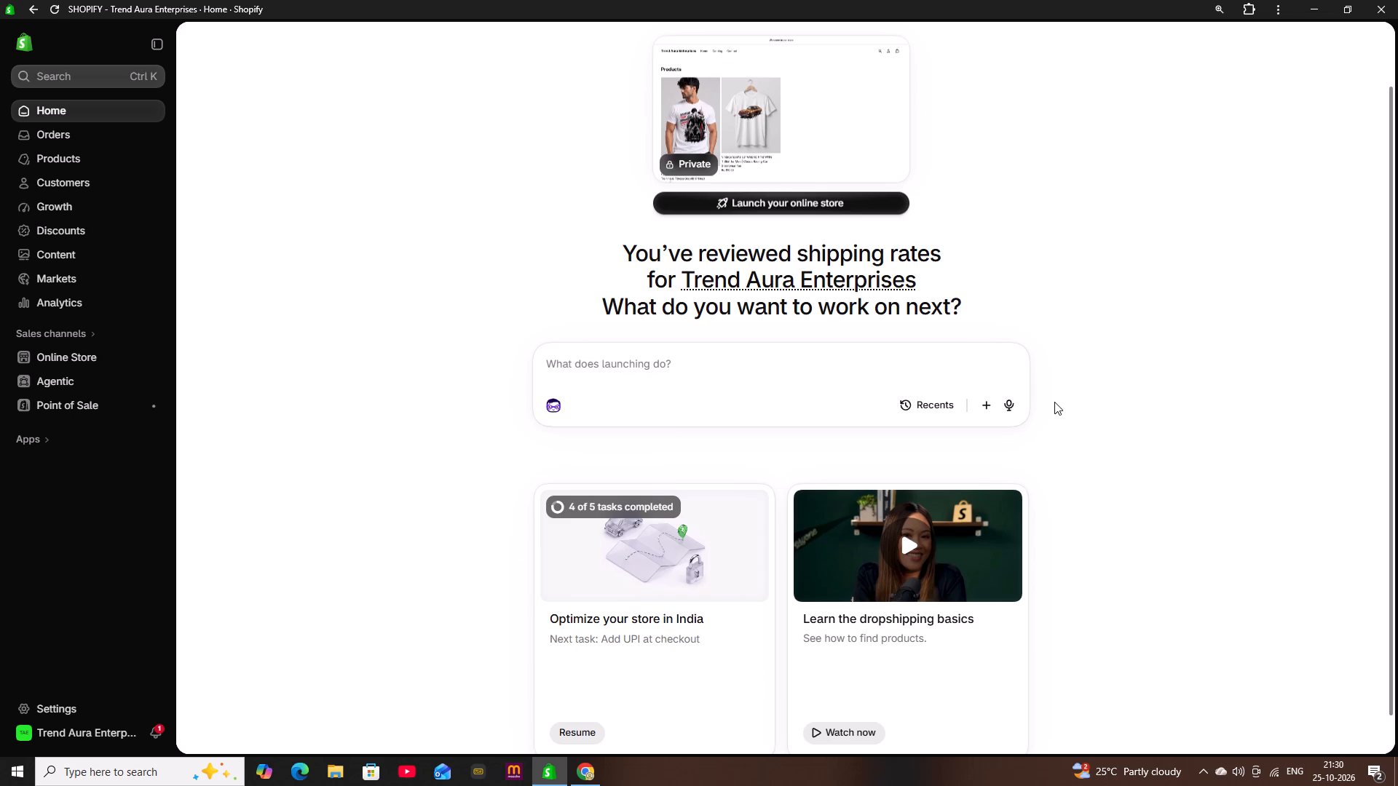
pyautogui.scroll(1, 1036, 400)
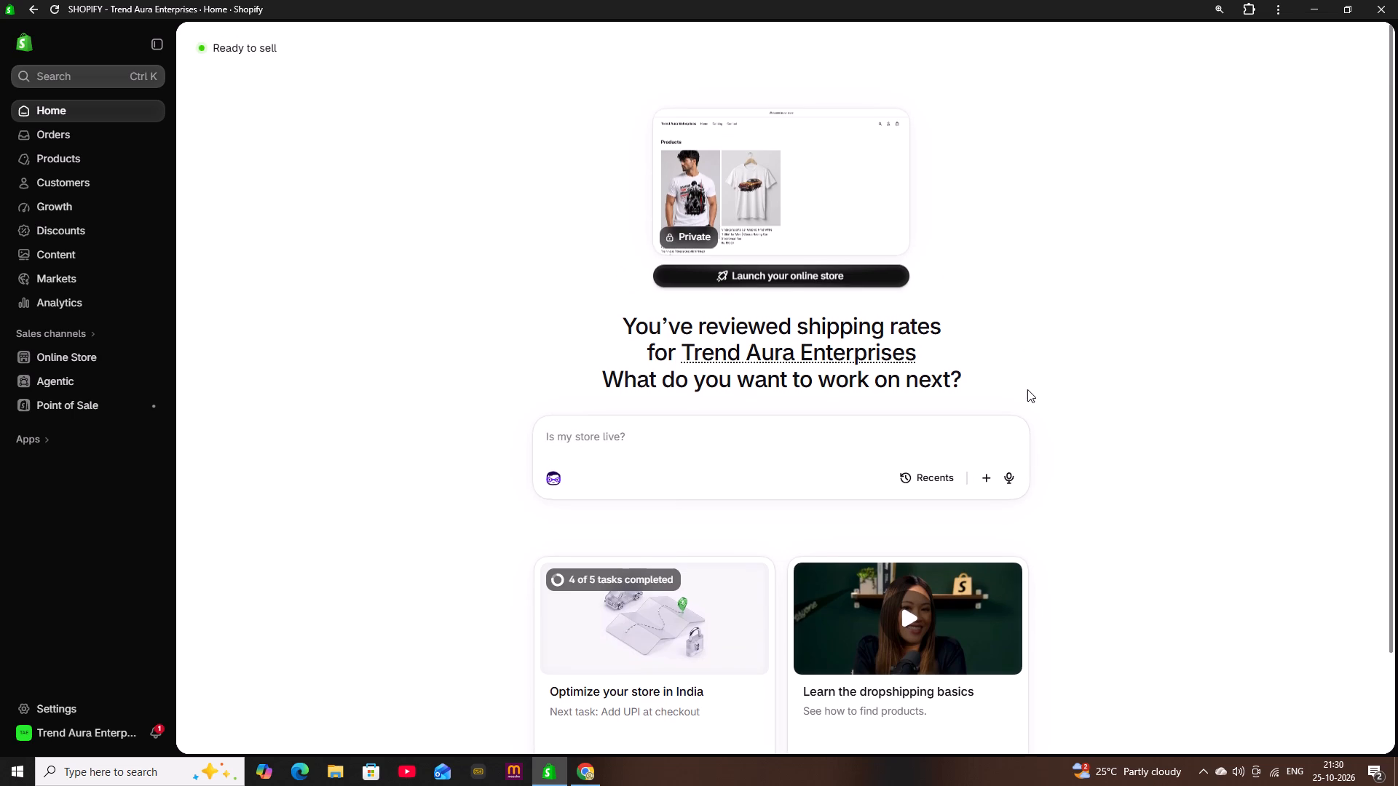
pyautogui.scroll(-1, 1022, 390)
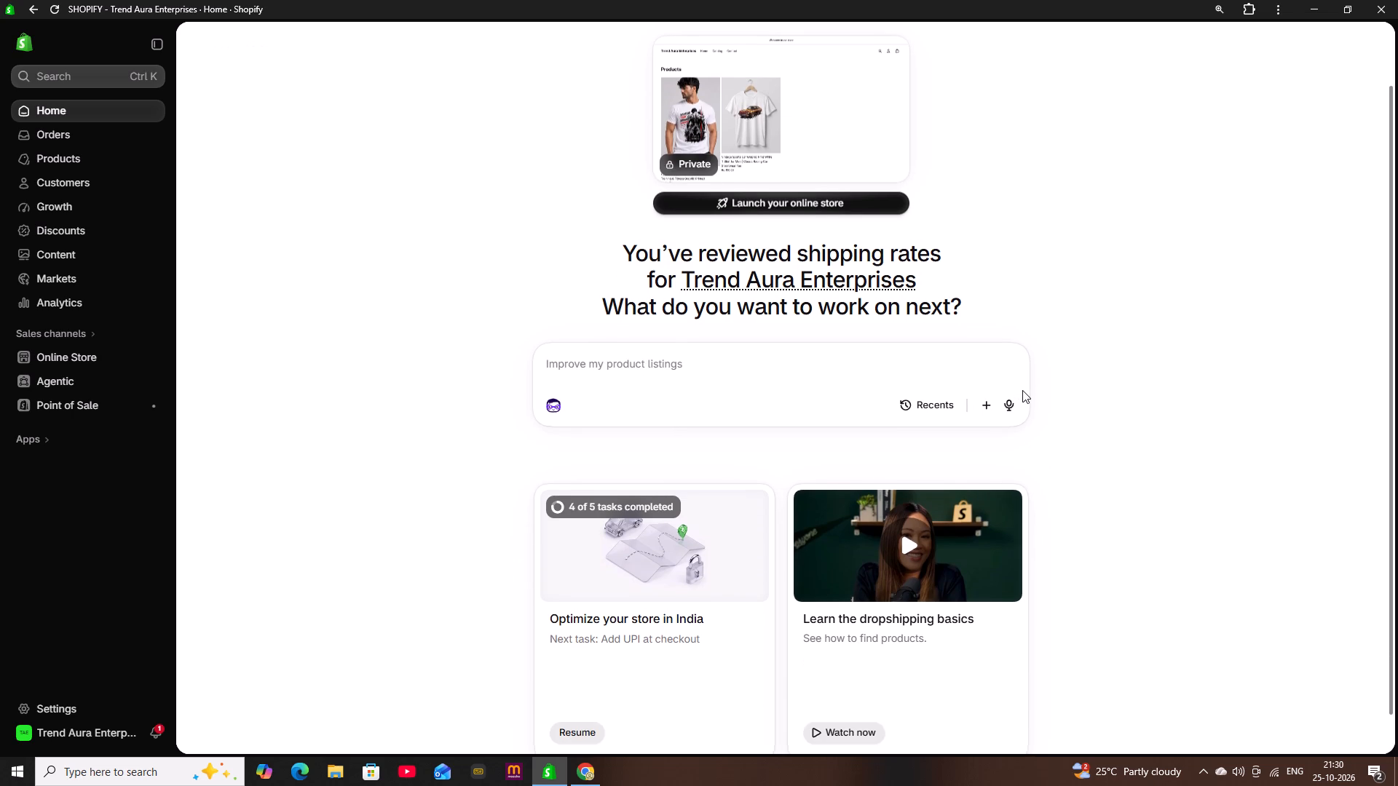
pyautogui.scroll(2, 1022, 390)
# Close the Shopify admin and ChatGPT windows to get back to the desktop.
pyautogui.click(1397, 0)
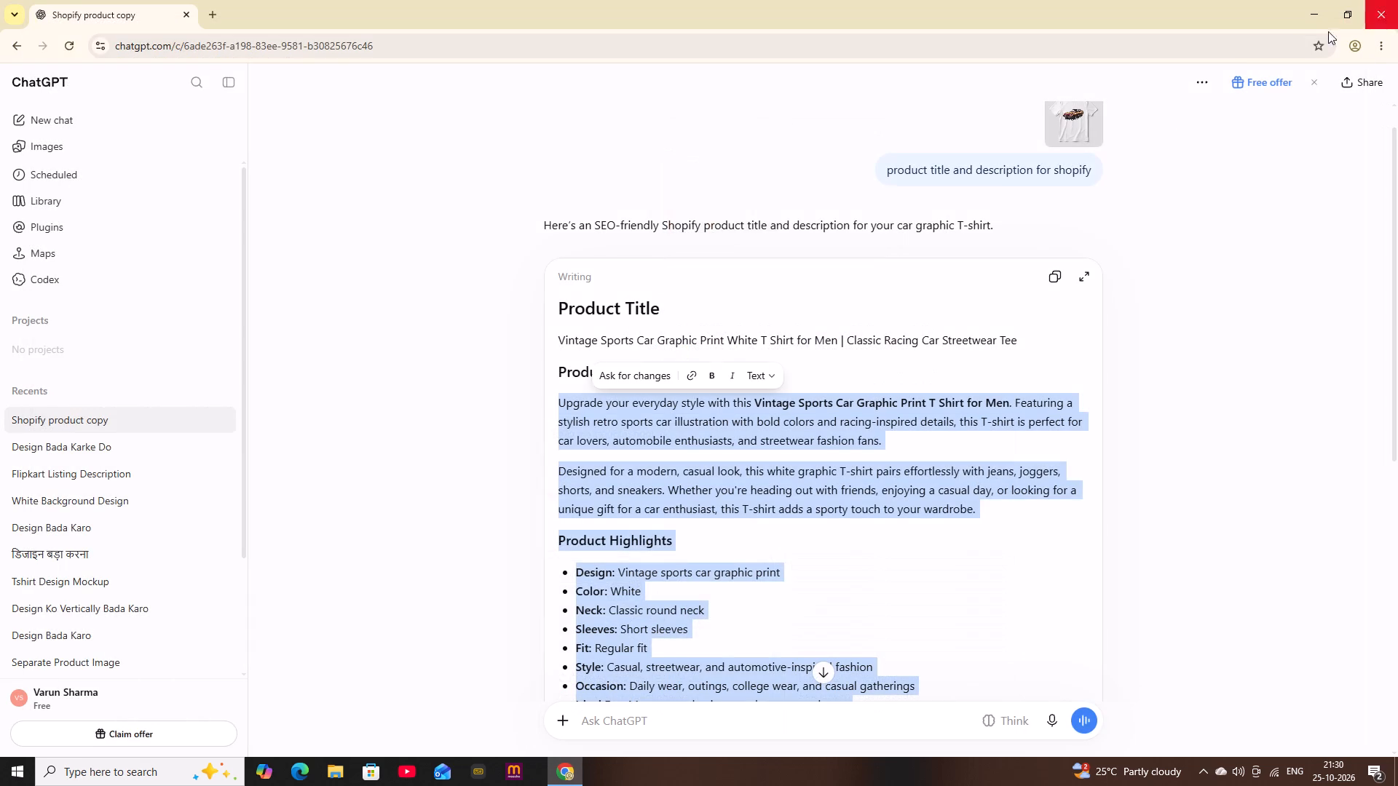
pyautogui.click(1397, 0)
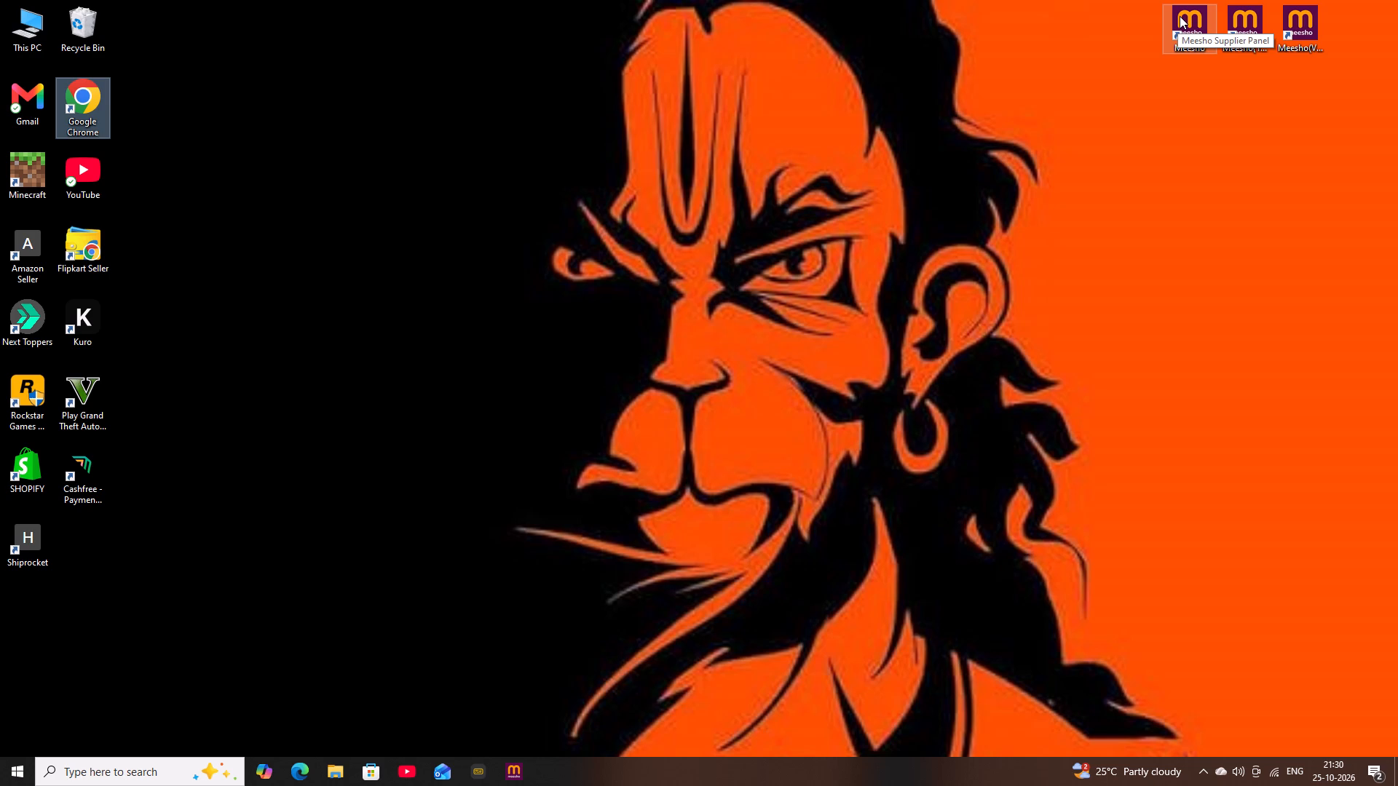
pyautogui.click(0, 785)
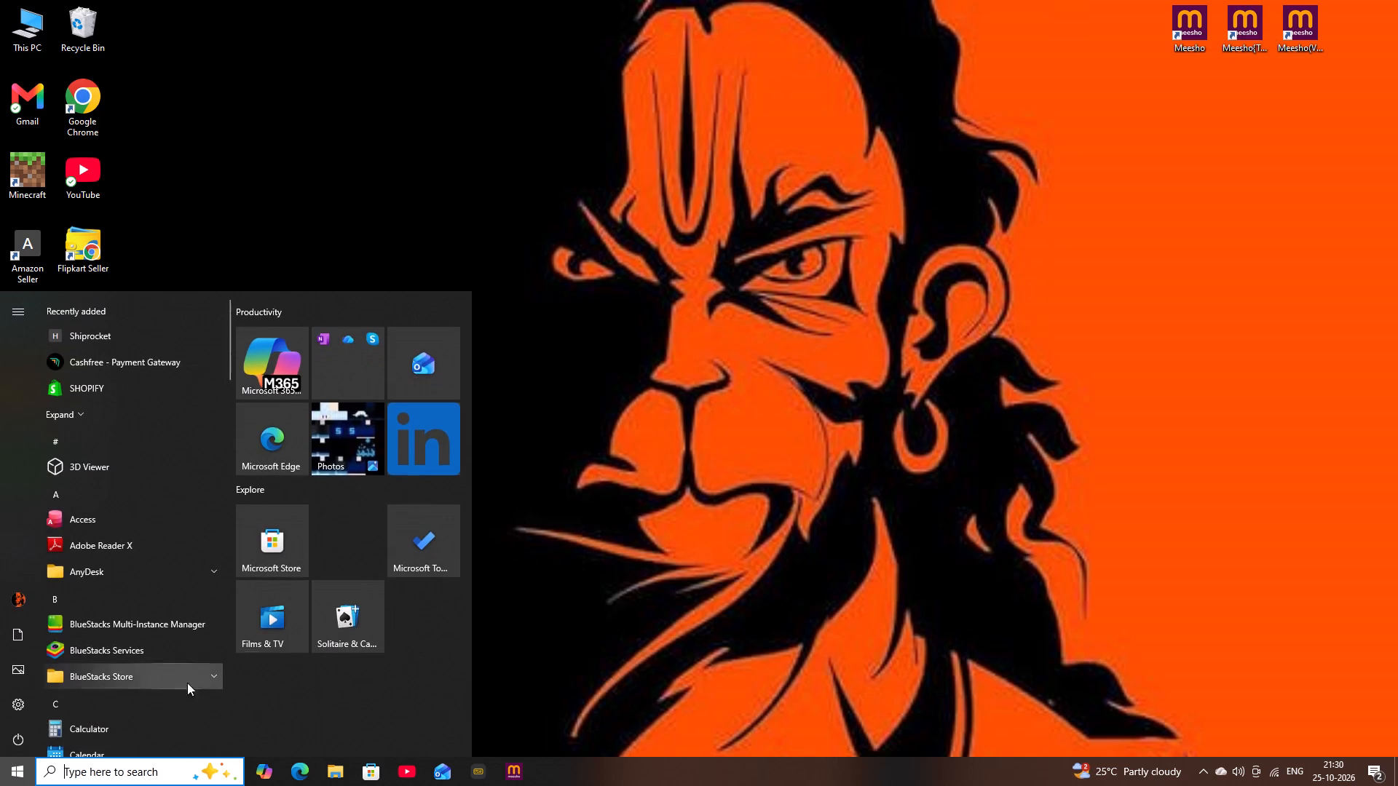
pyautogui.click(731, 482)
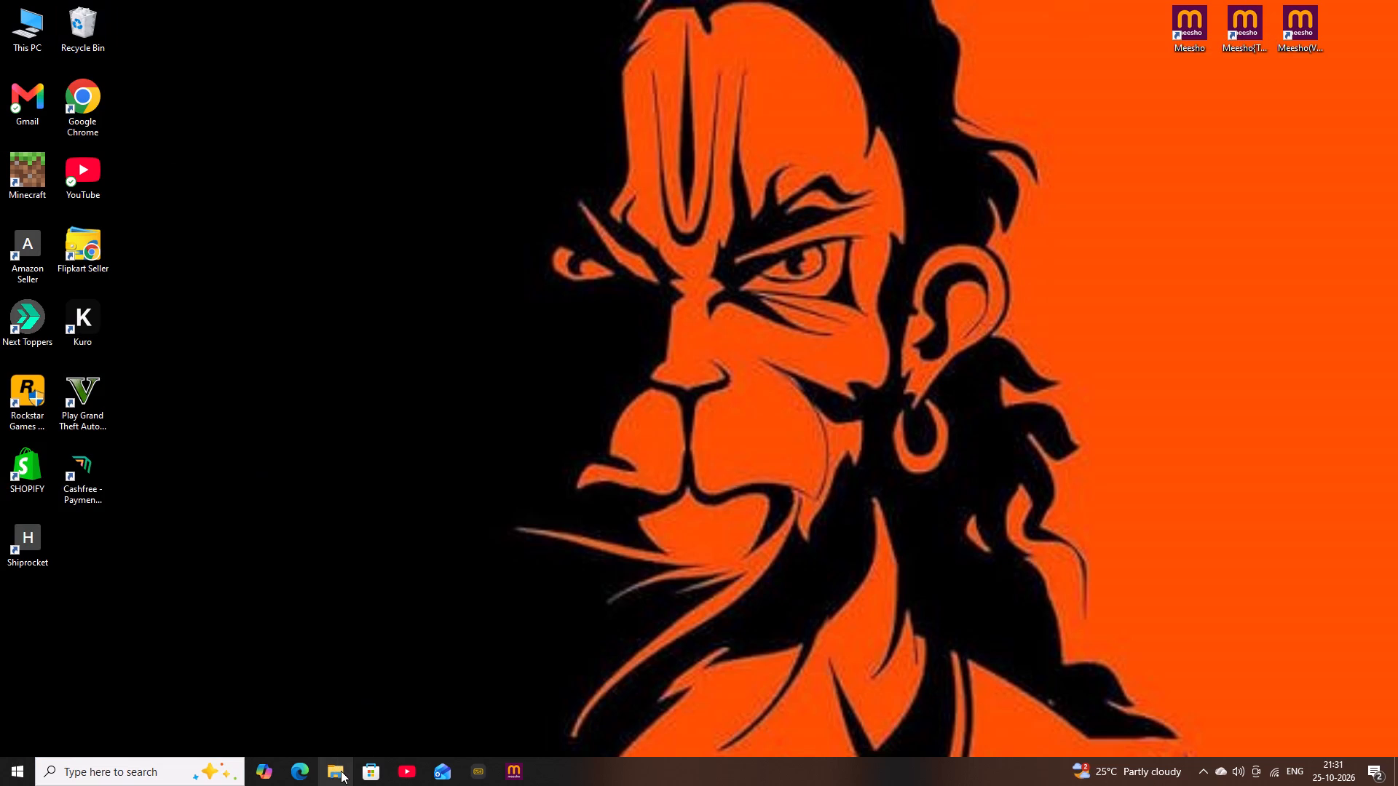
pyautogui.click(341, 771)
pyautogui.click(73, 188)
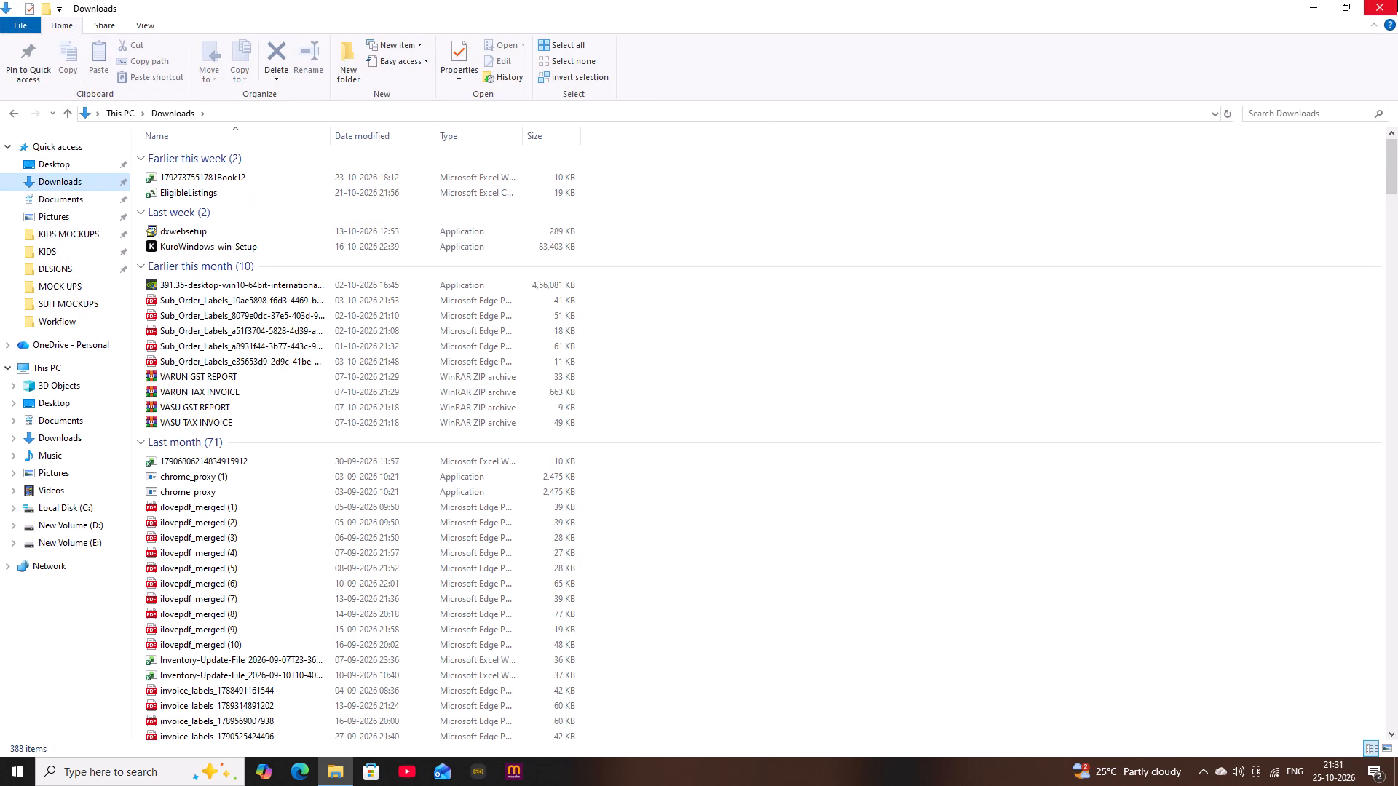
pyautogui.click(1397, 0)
# Switch to the Meesho(VASU) supplier panel and examine the pending order and its enlarged product image.
pyautogui.doubleClick(1288, 17)
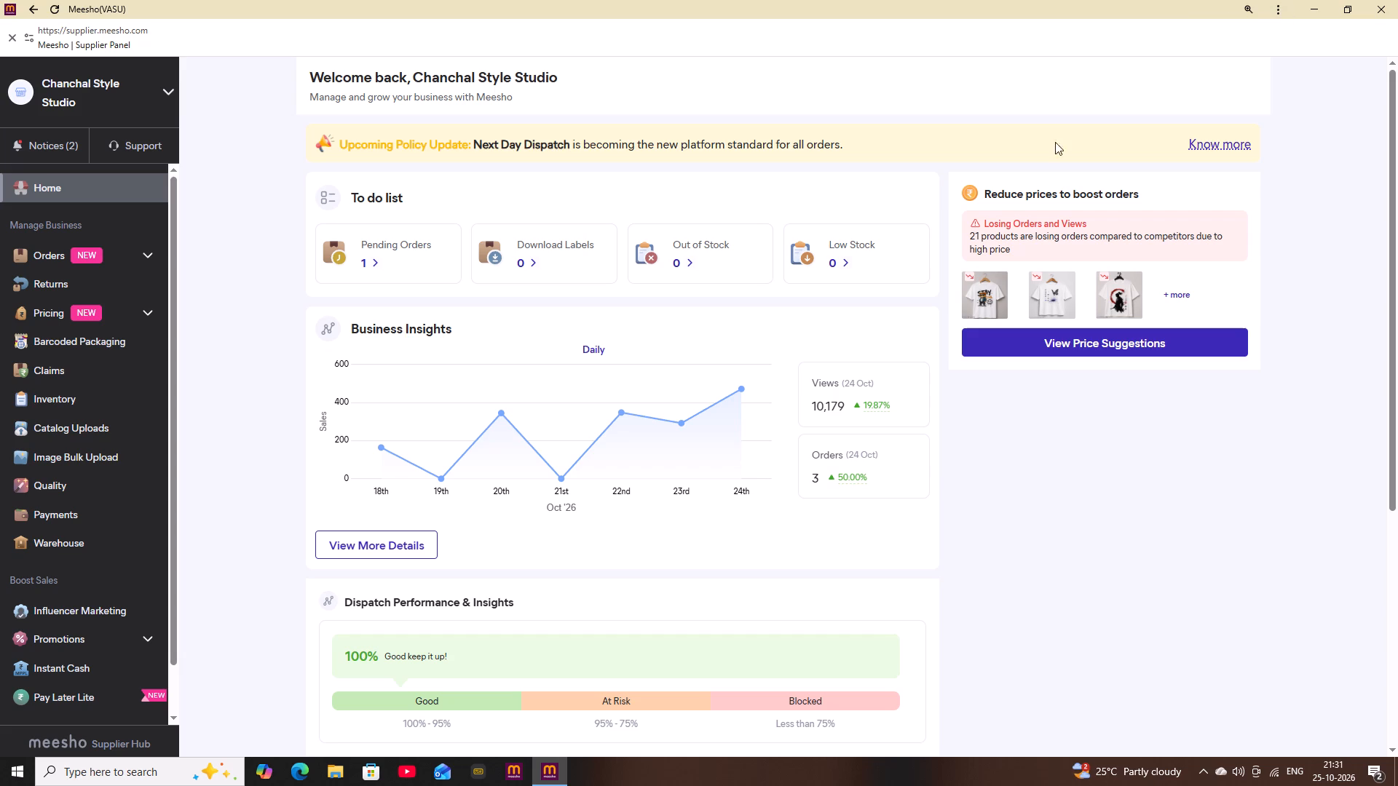
pyautogui.click(361, 258)
pyautogui.scroll(-3, 644, 423)
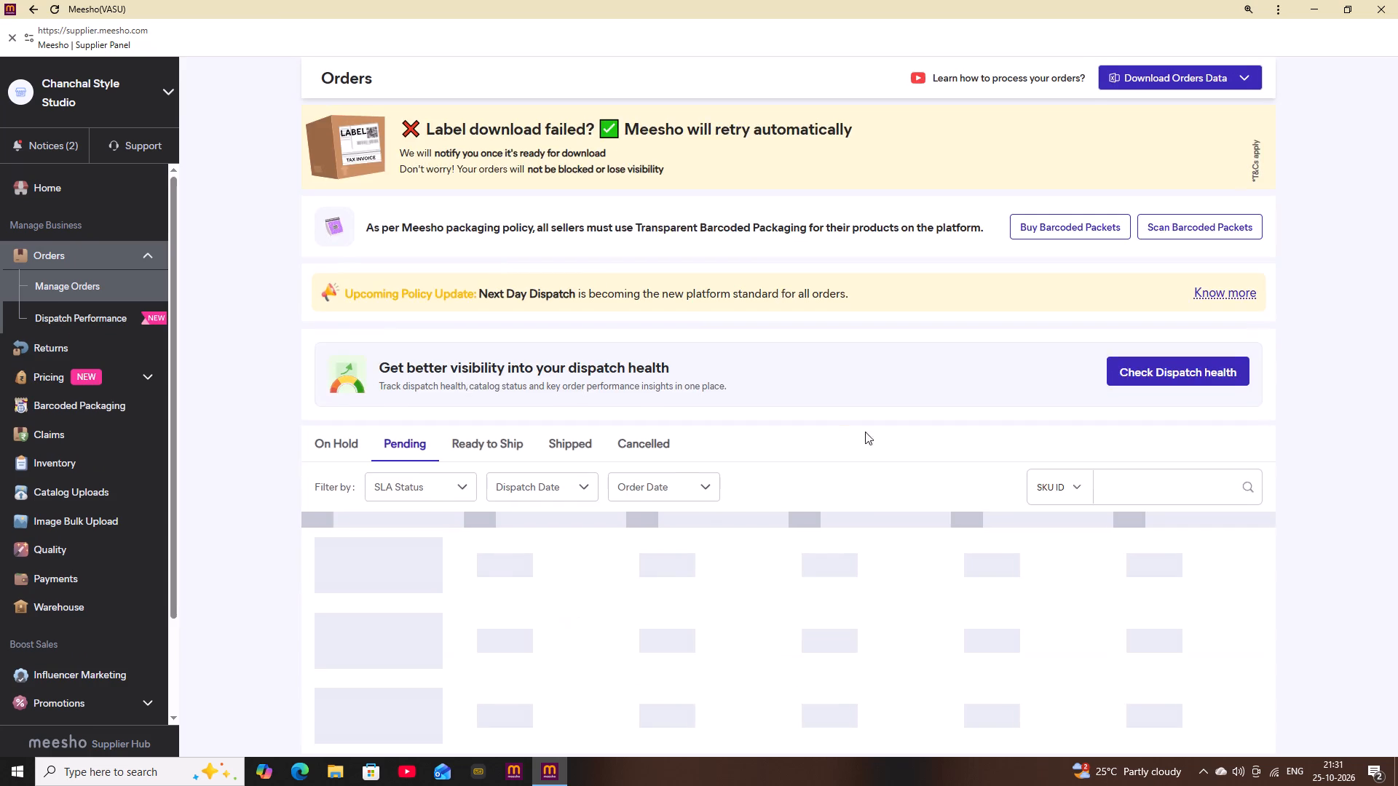
pyautogui.scroll(-2, 868, 444)
pyautogui.click(347, 440)
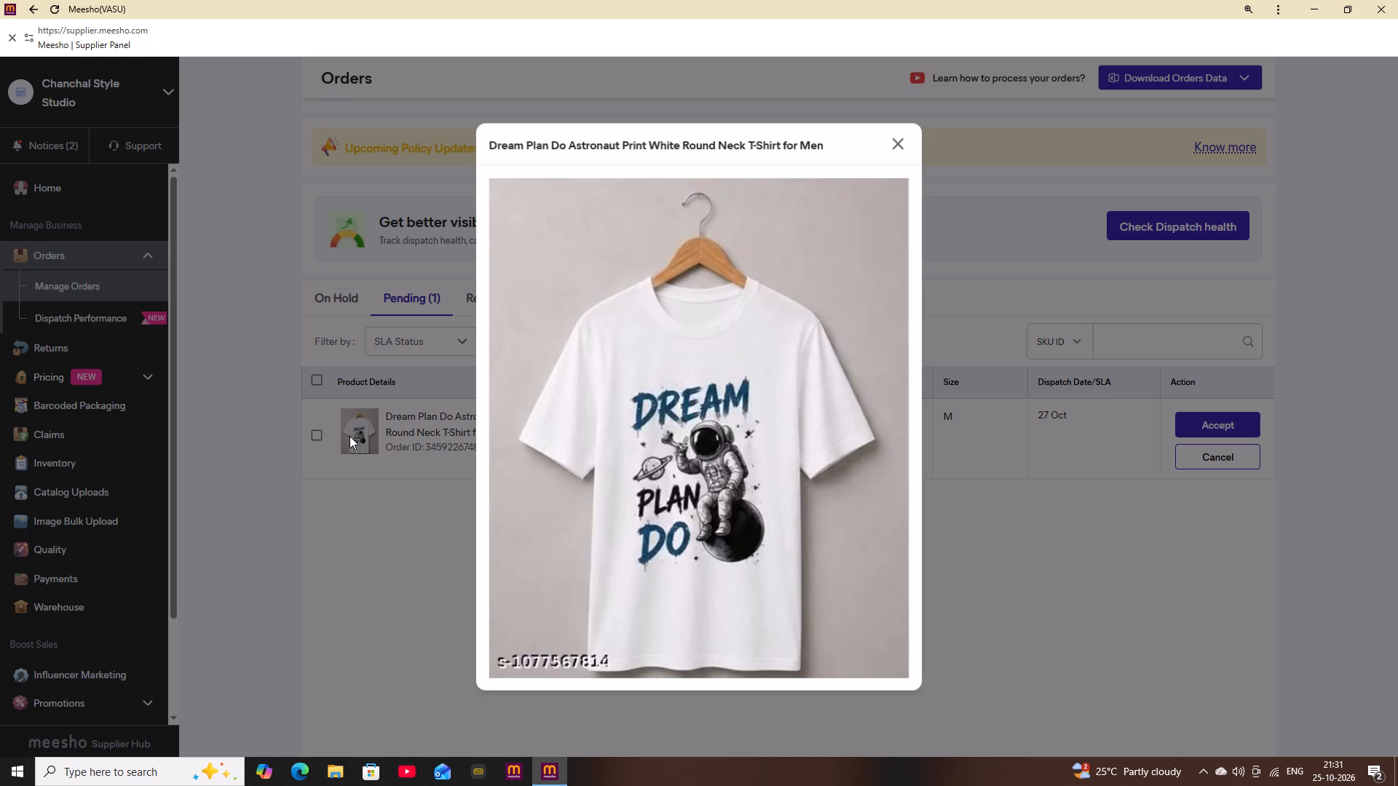
pyautogui.click(1069, 255)
# Accept the pending order for the Dream Plan Do astronaut T-shirt and refresh the order status lists.
pyautogui.click(1197, 431)
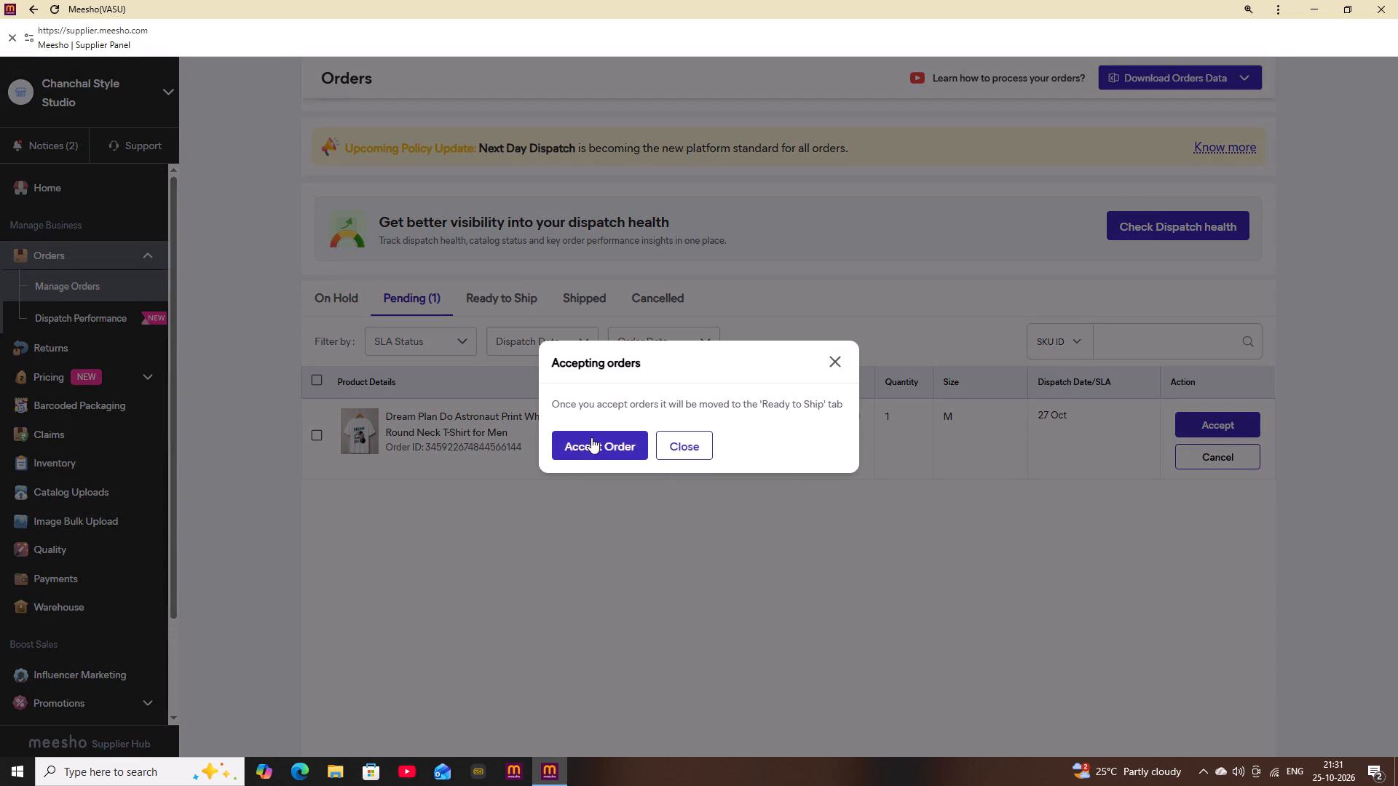
pyautogui.click(591, 437)
pyautogui.click(330, 288)
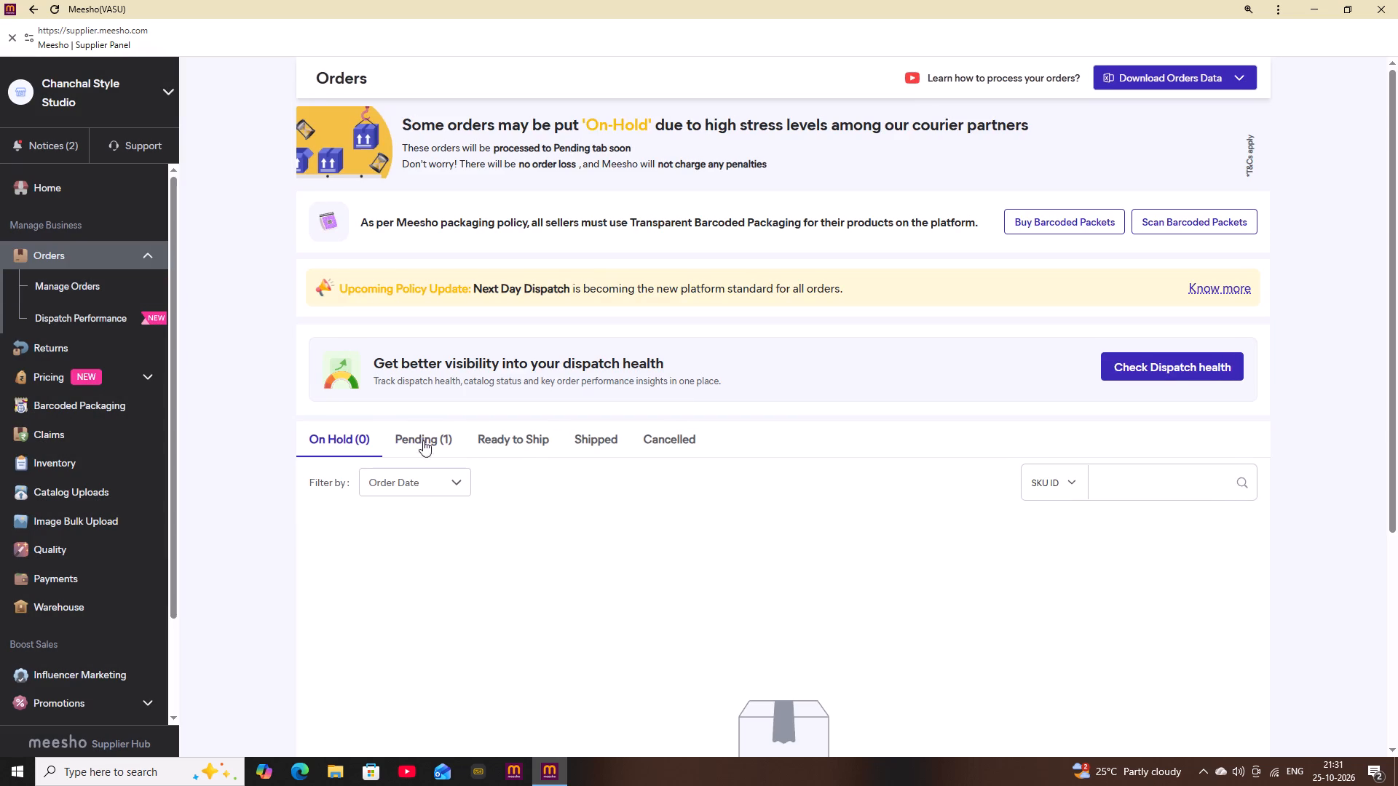
pyautogui.click(418, 429)
pyautogui.click(521, 441)
pyautogui.click(456, 430)
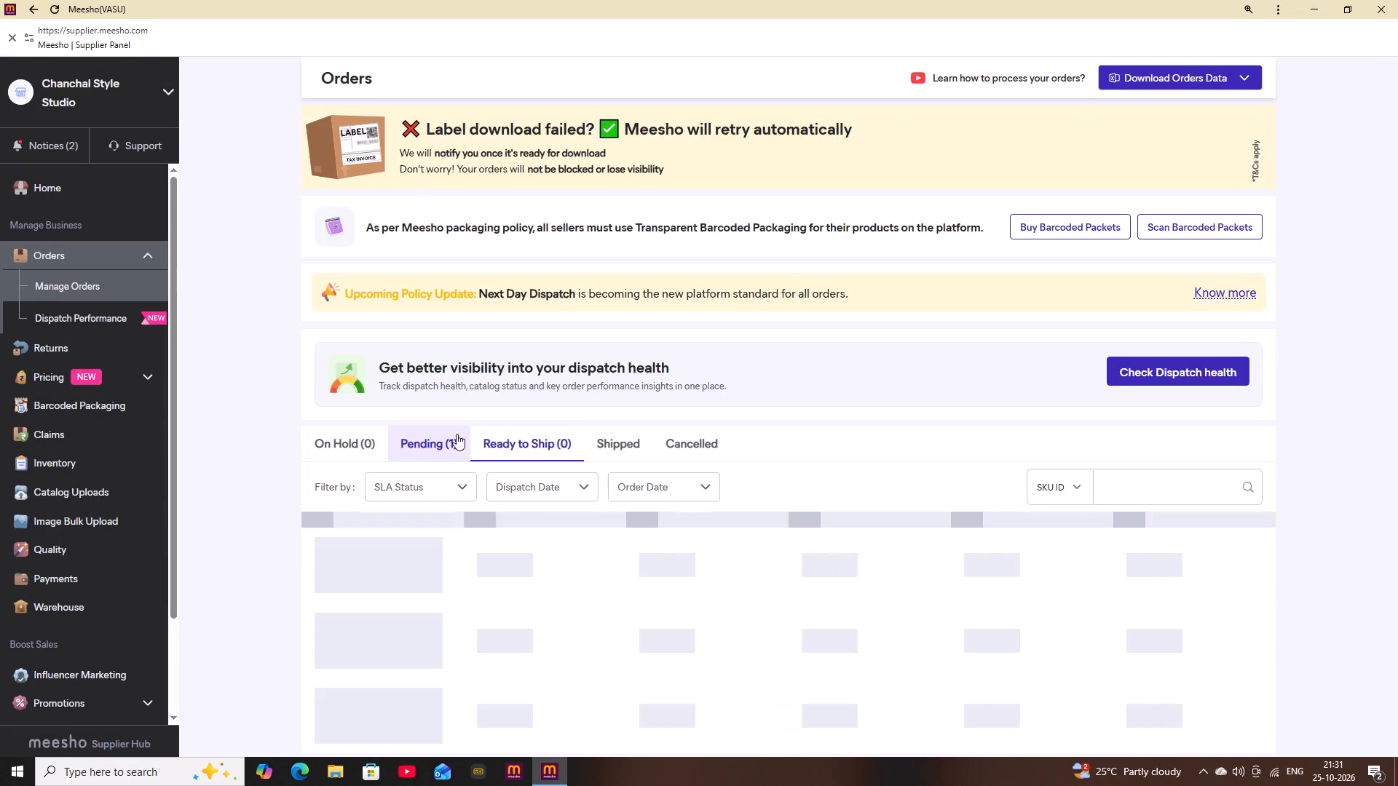
pyautogui.click(593, 468)
pyautogui.click(532, 444)
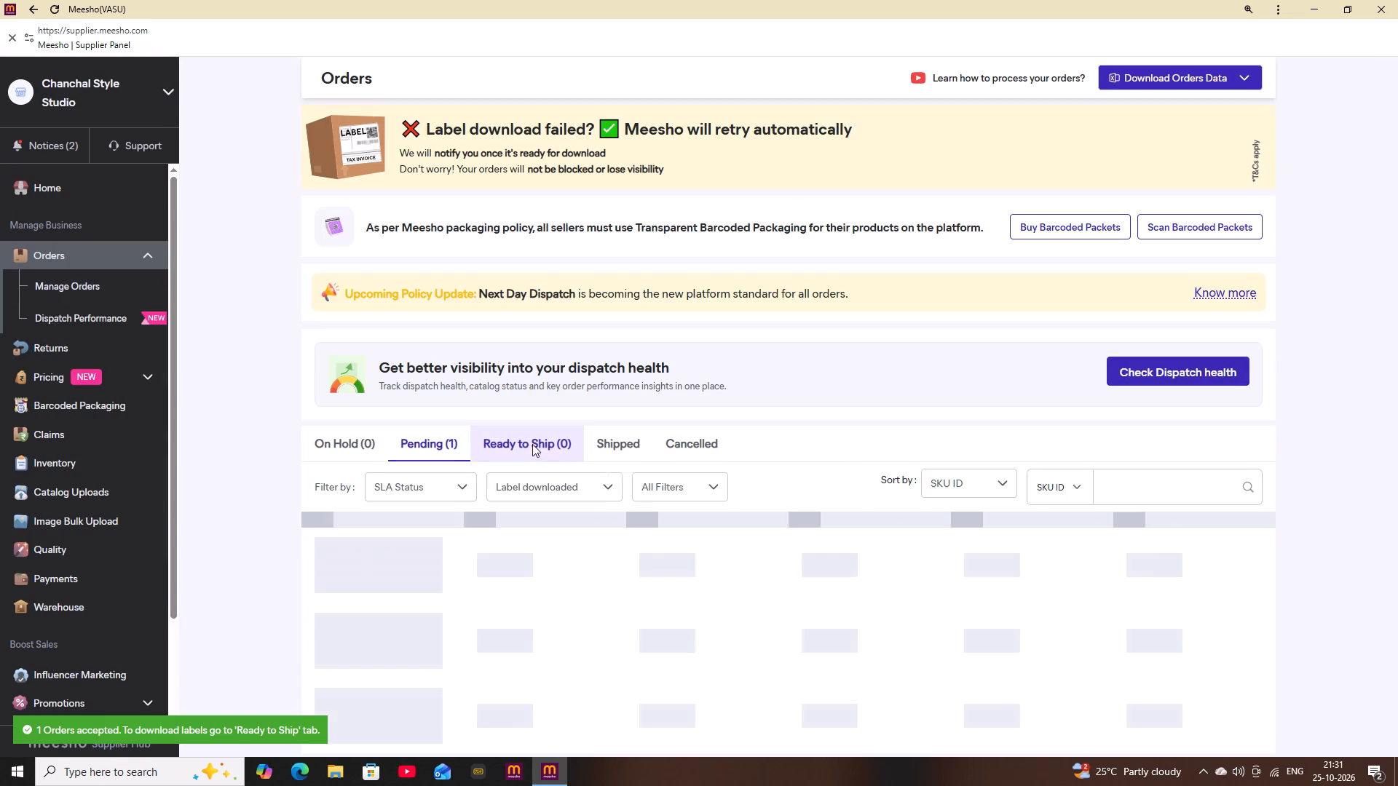
pyautogui.click(435, 442)
# Generate and download the shipping label for the Dream Plan Do T-shirt order under Ready to Ship, closing the window that opens.
pyautogui.click(478, 444)
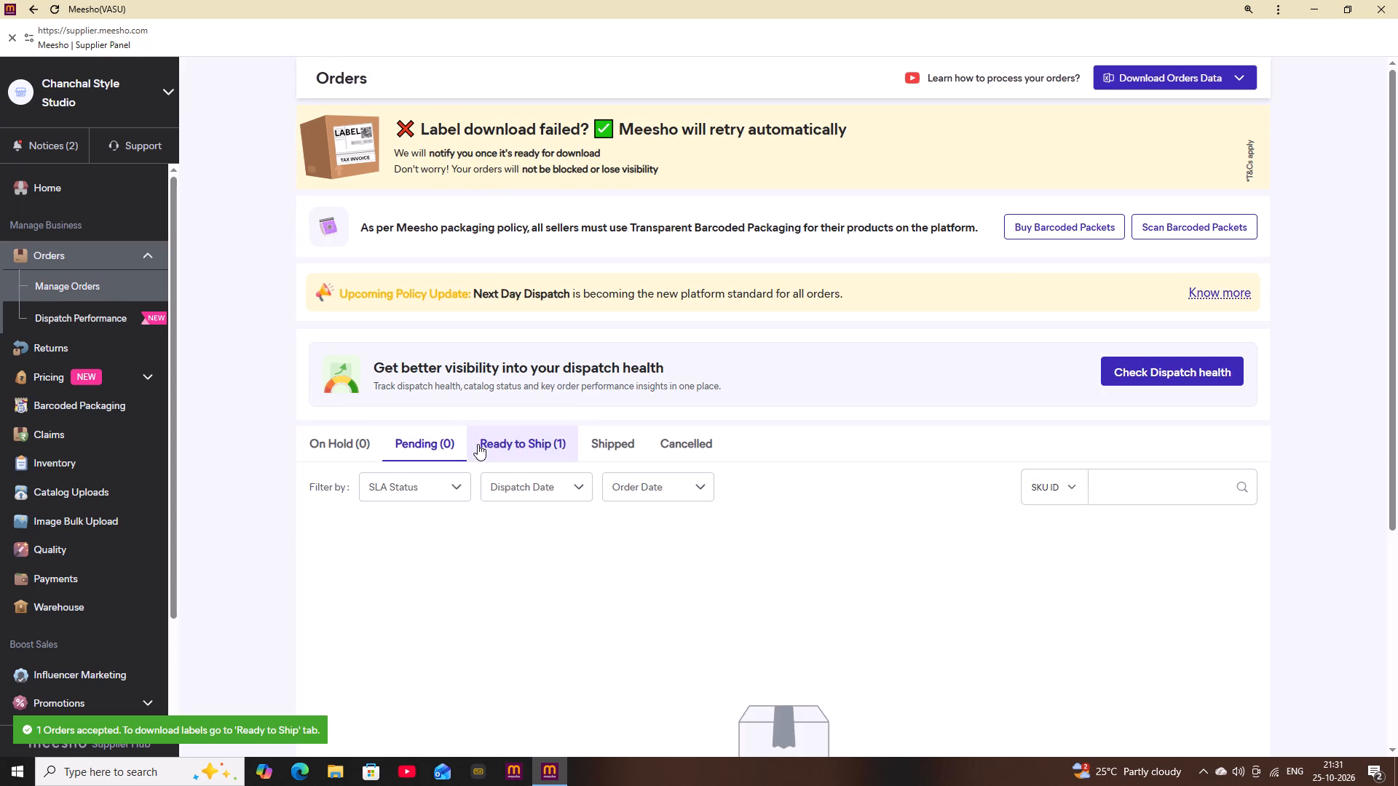
pyautogui.click(1198, 546)
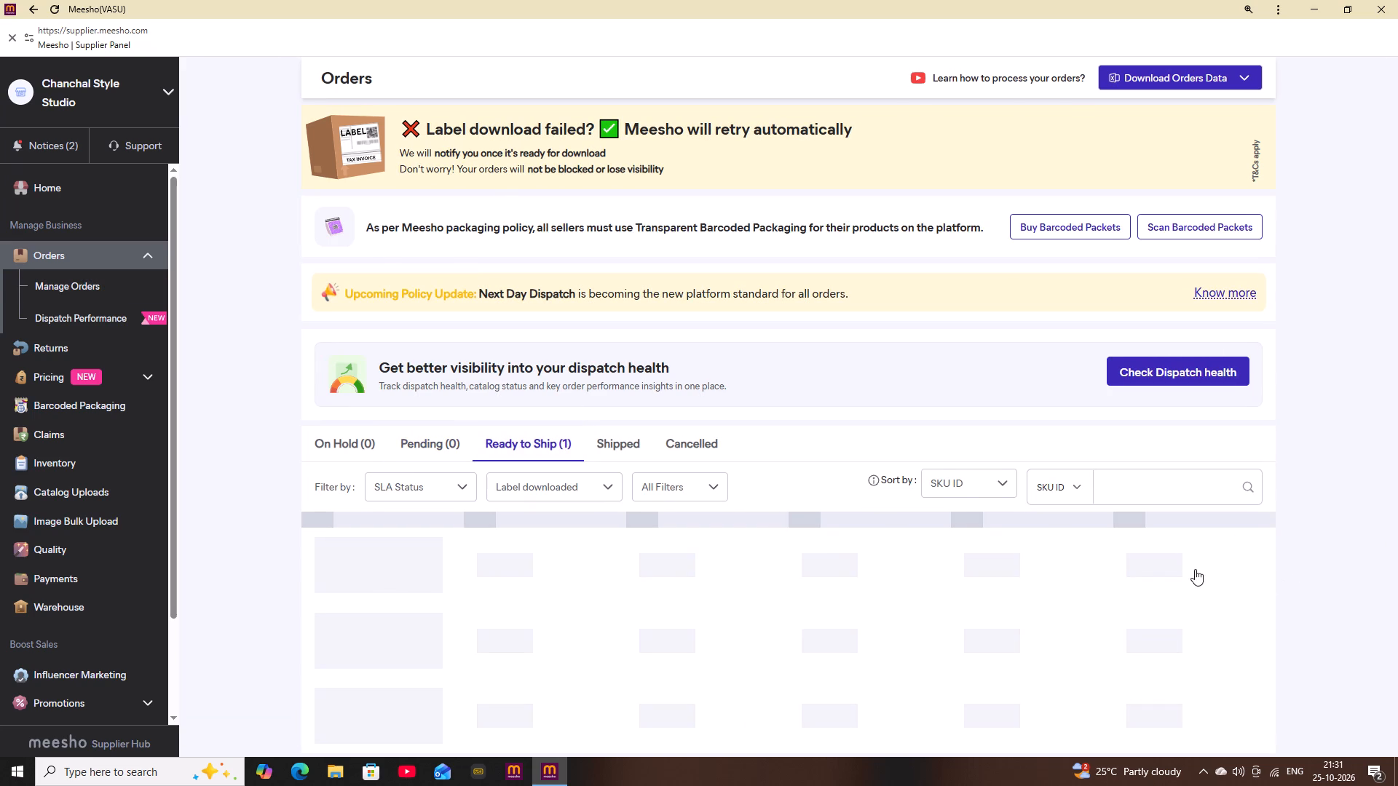
pyautogui.click(1195, 572)
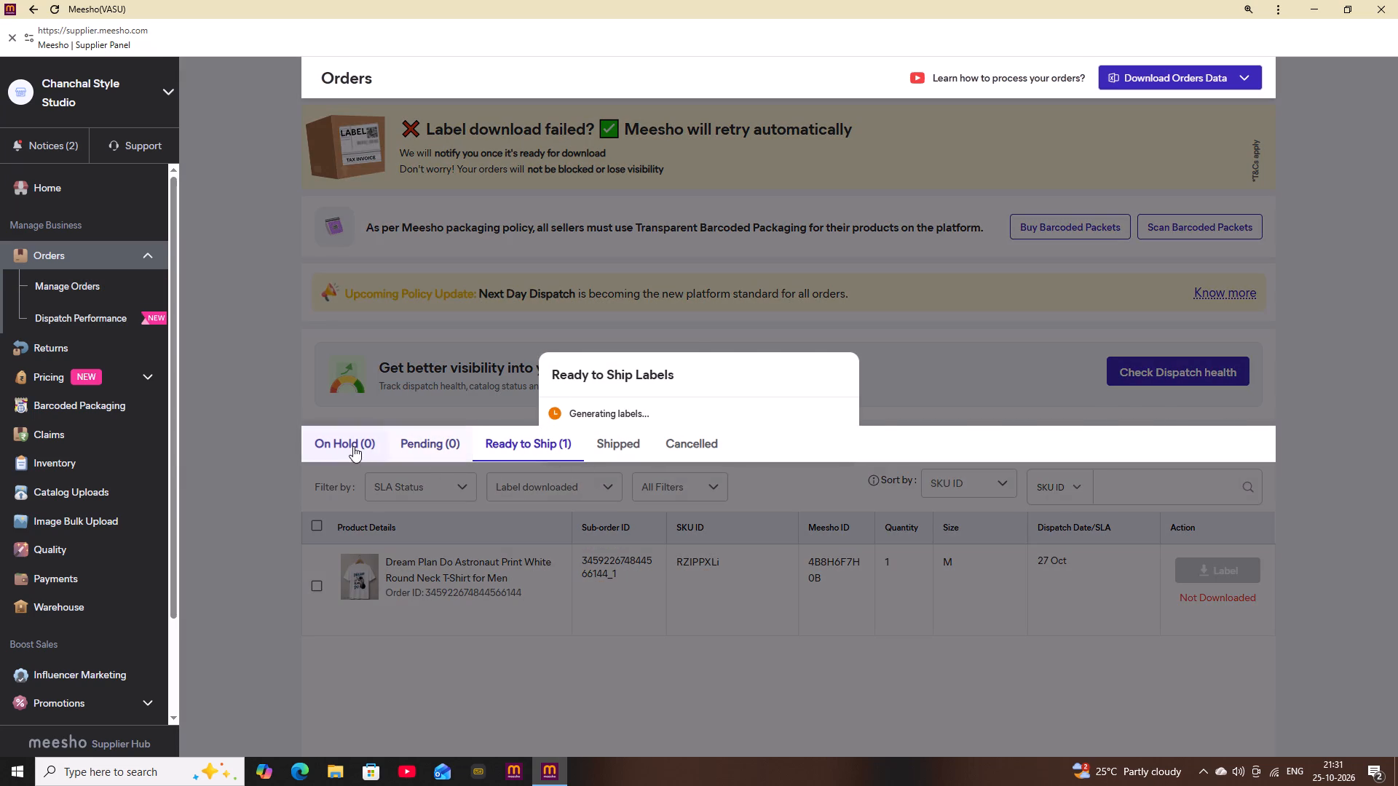
pyautogui.click(353, 446)
pyautogui.click(533, 429)
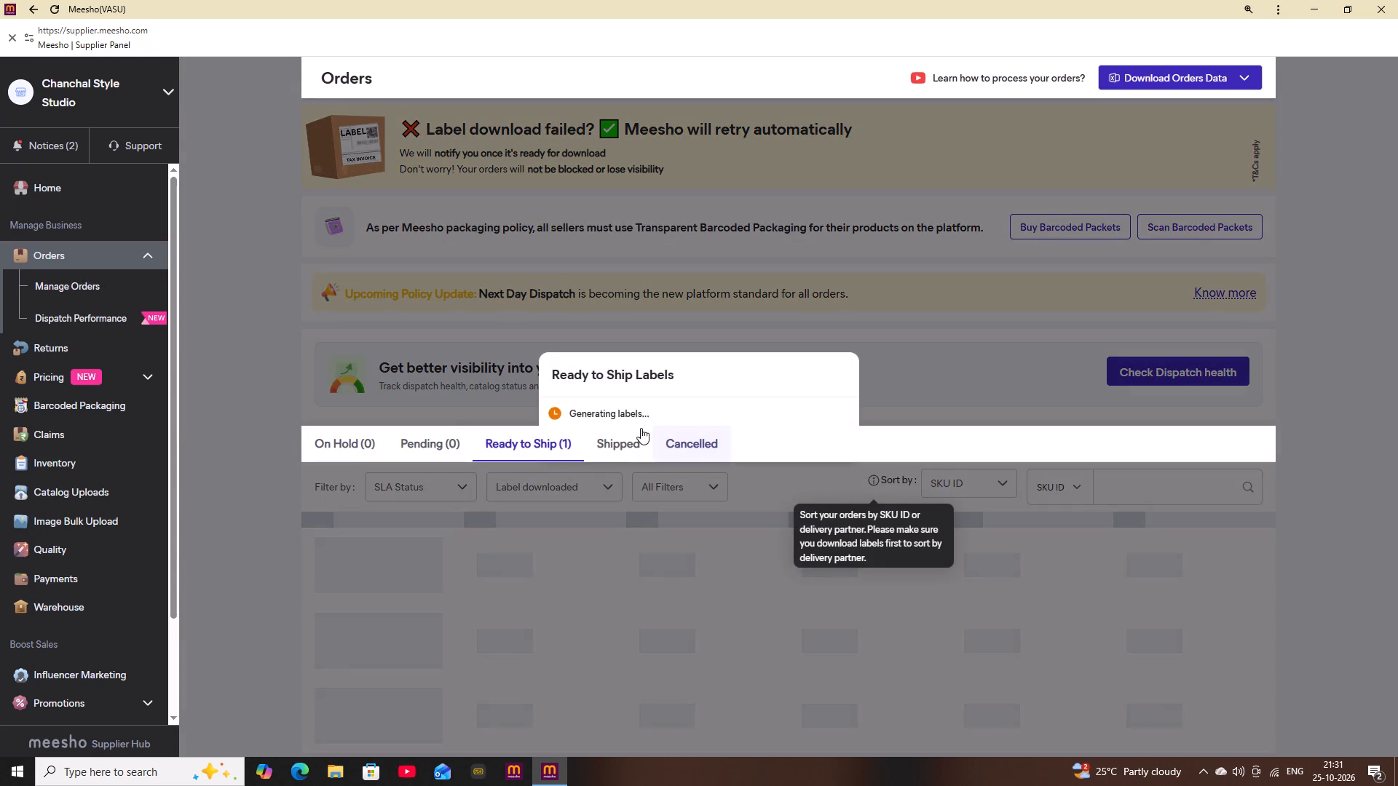
pyautogui.click(596, 445)
pyautogui.click(438, 447)
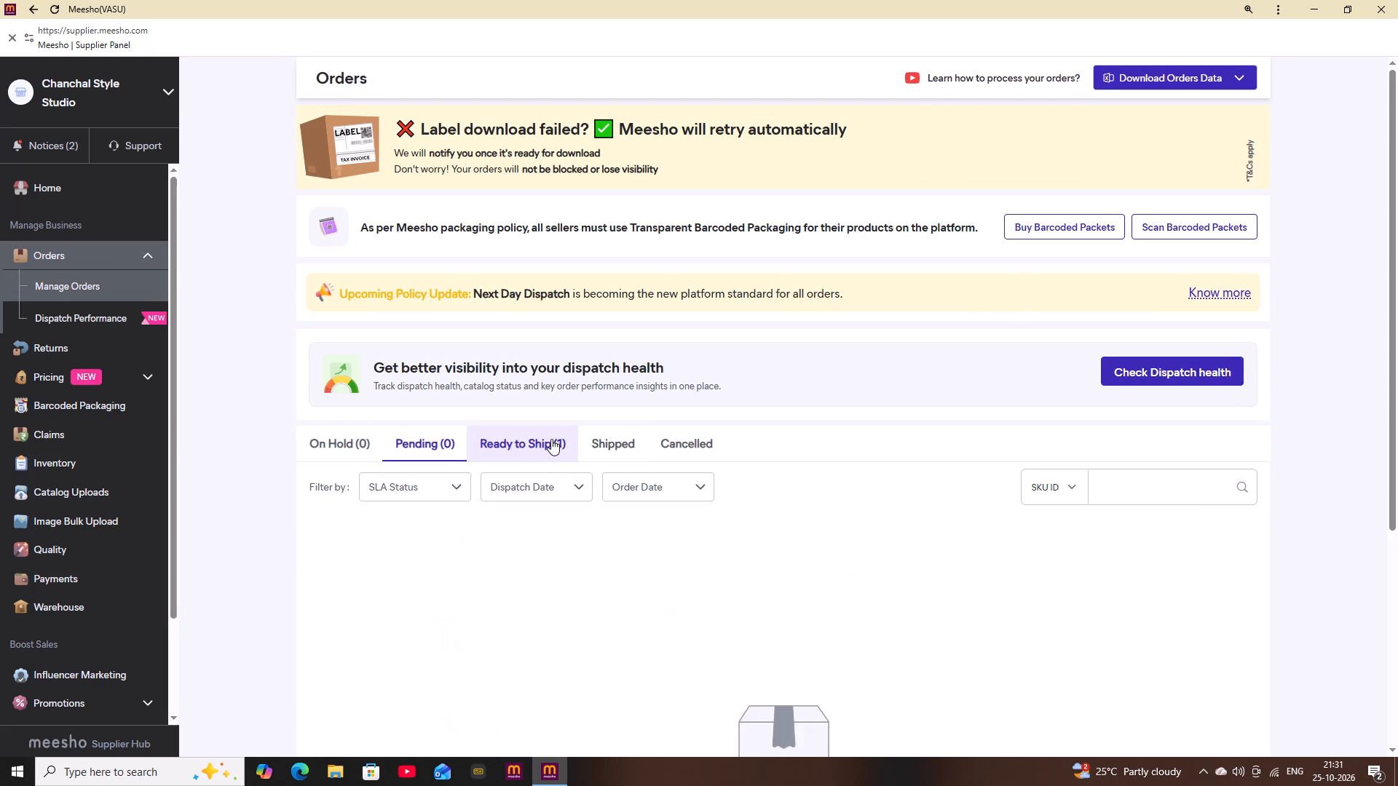
pyautogui.click(552, 437)
pyautogui.click(609, 478)
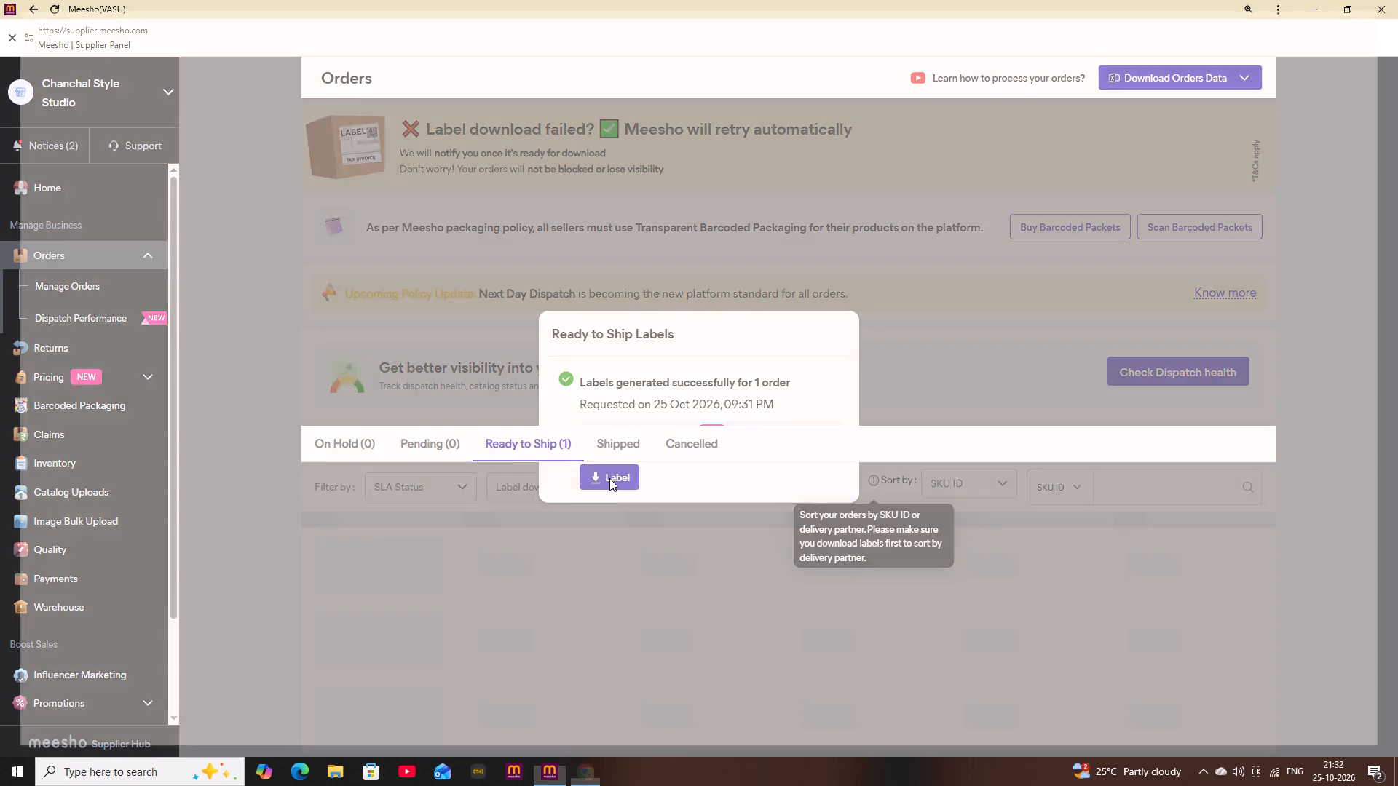
pyautogui.click(1397, 0)
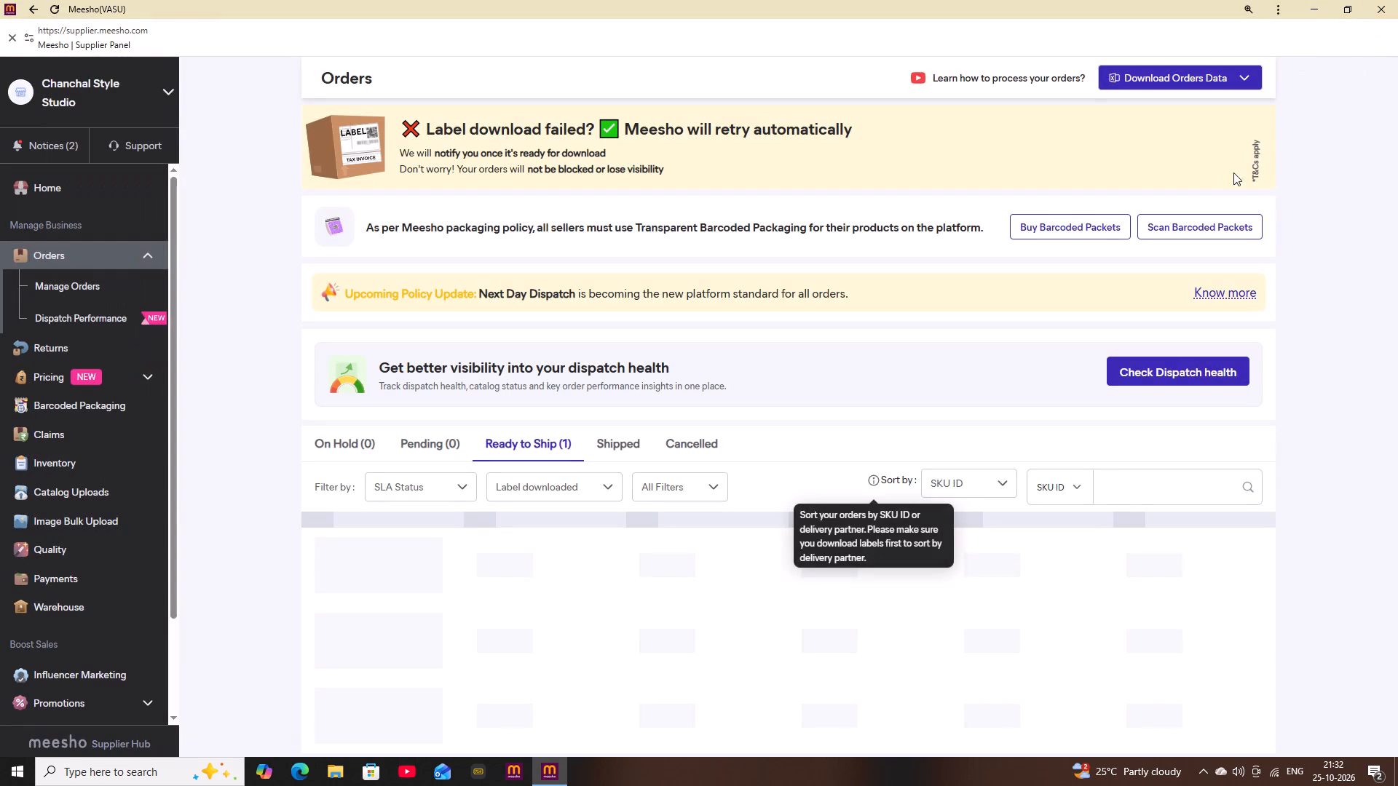
# Examine the upcoming and live promotion sale events, including the programs of the live Oct-Nov 21 days (MBS & MDS) event.
pyautogui.scroll(-3, 1166, 464)
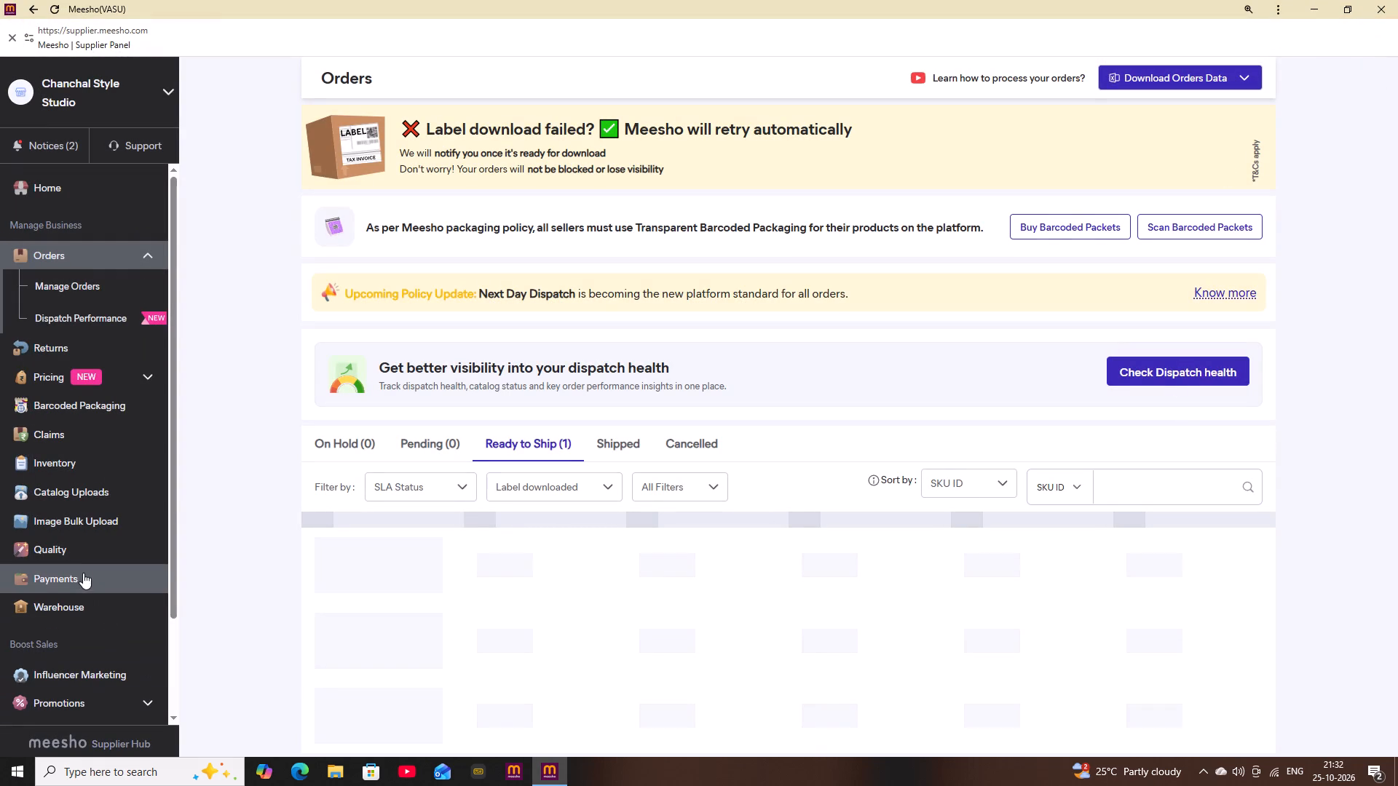
pyautogui.click(75, 704)
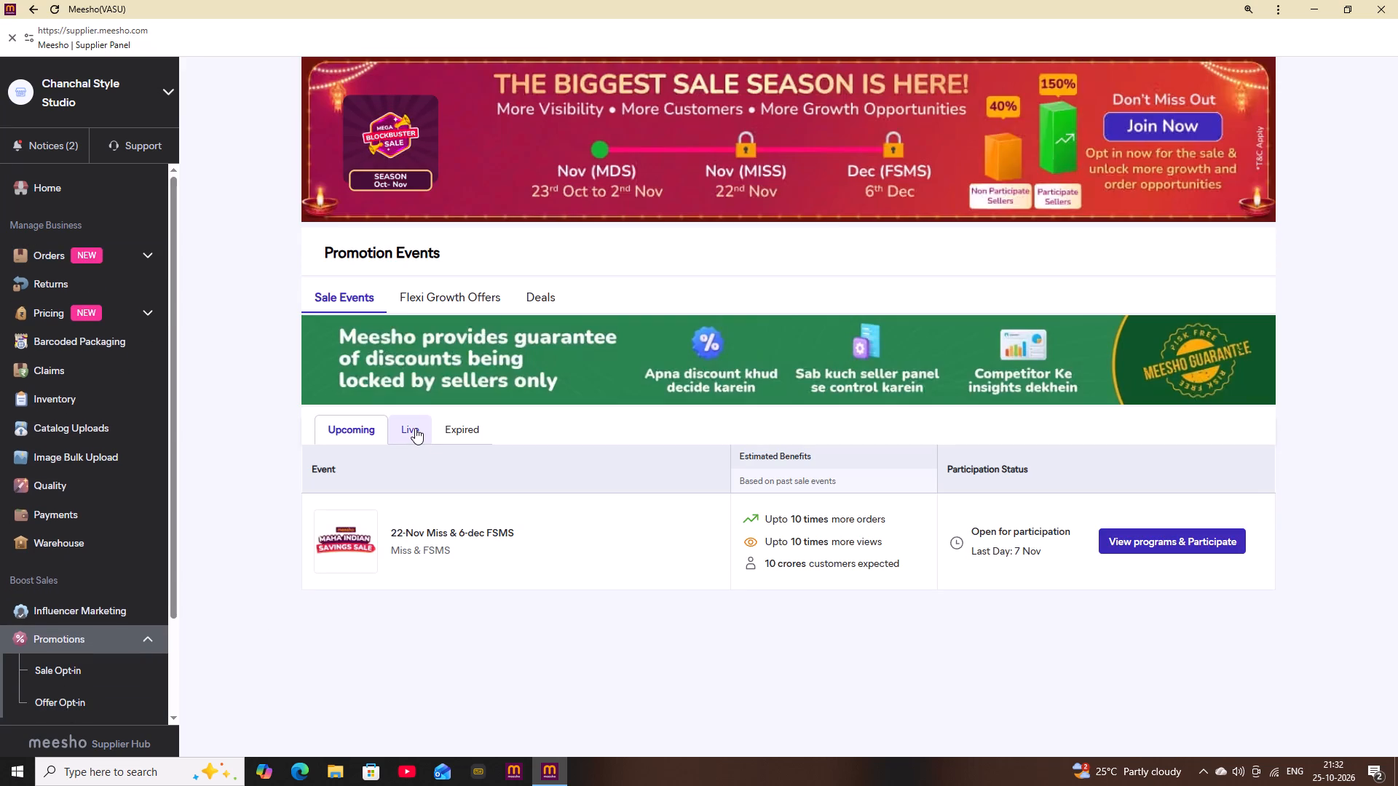
pyautogui.click(415, 428)
pyautogui.click(366, 422)
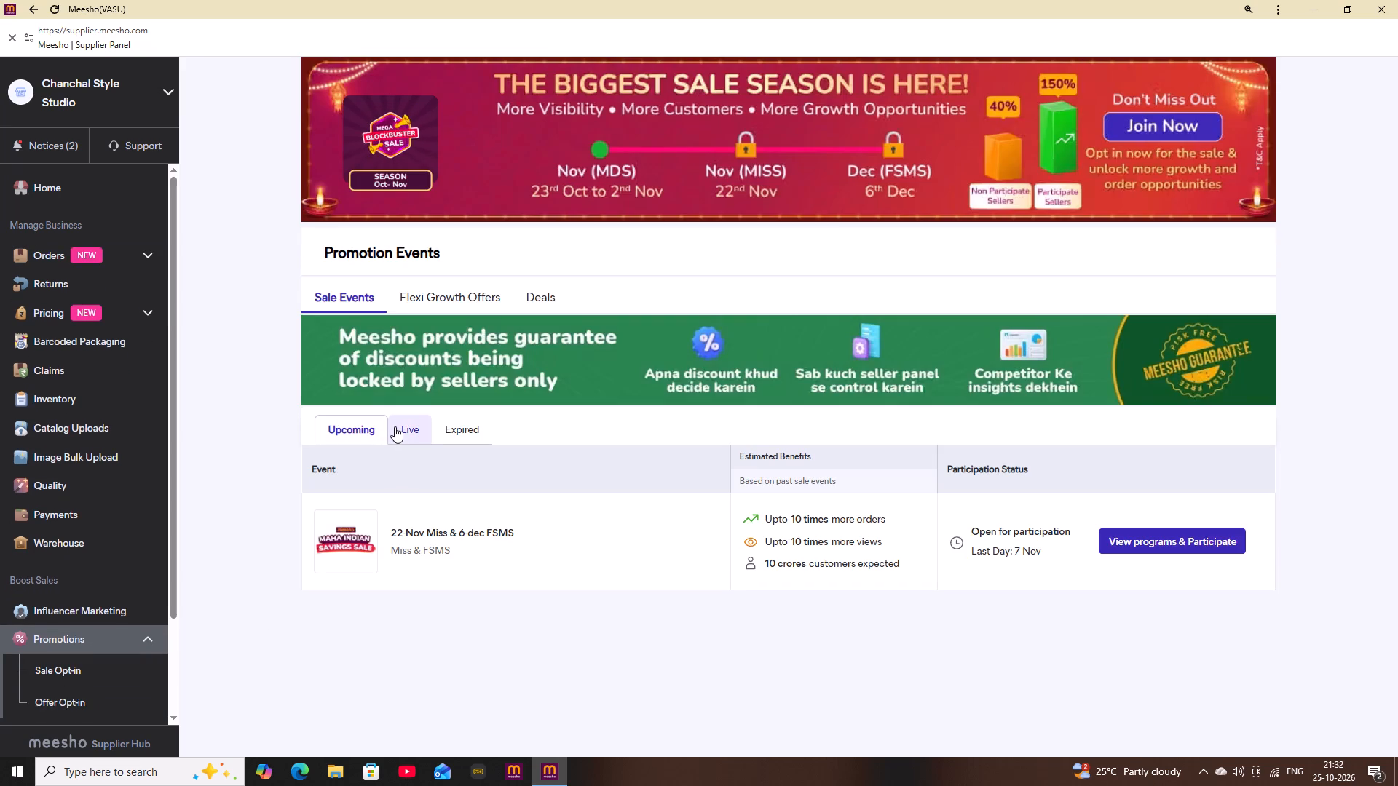
pyautogui.click(395, 426)
pyautogui.click(346, 425)
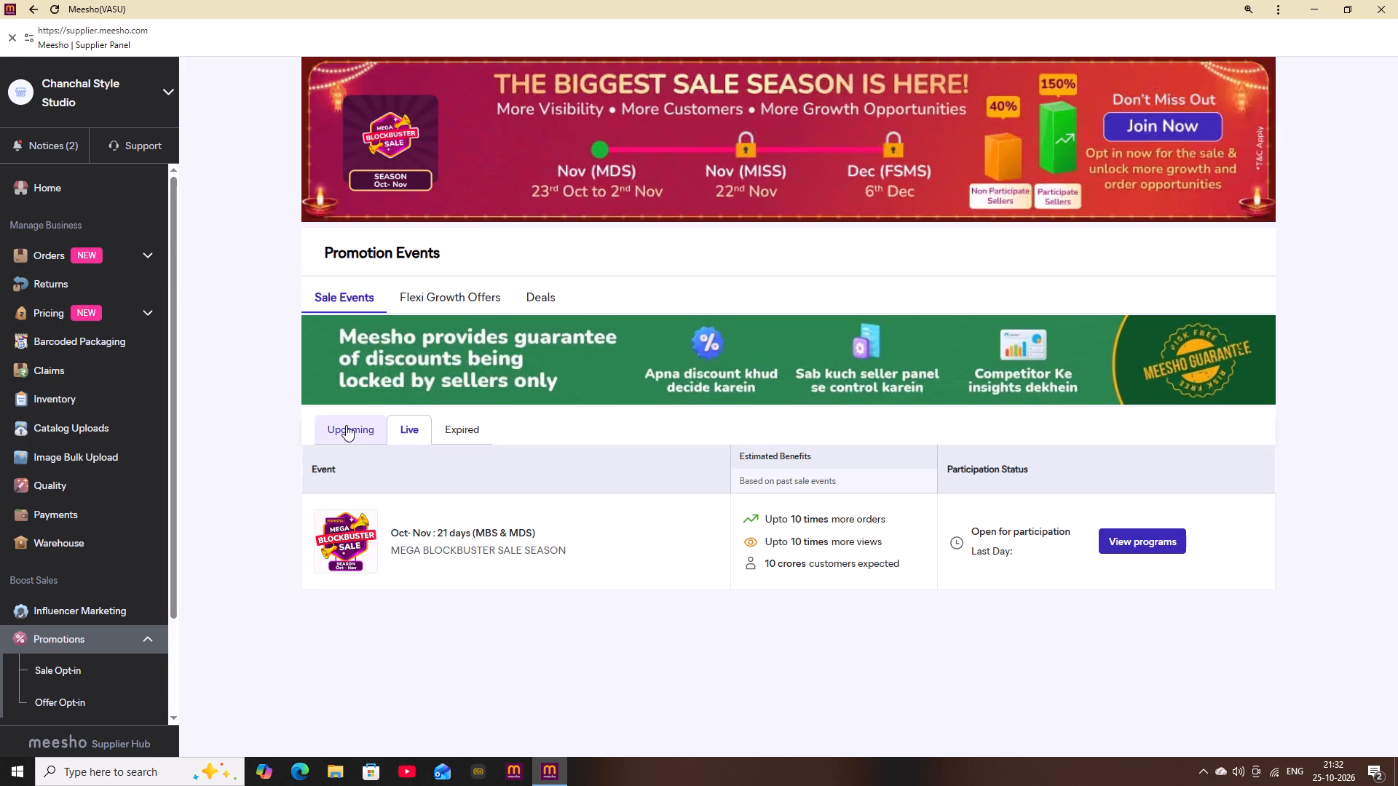
pyautogui.click(392, 430)
pyautogui.click(1135, 542)
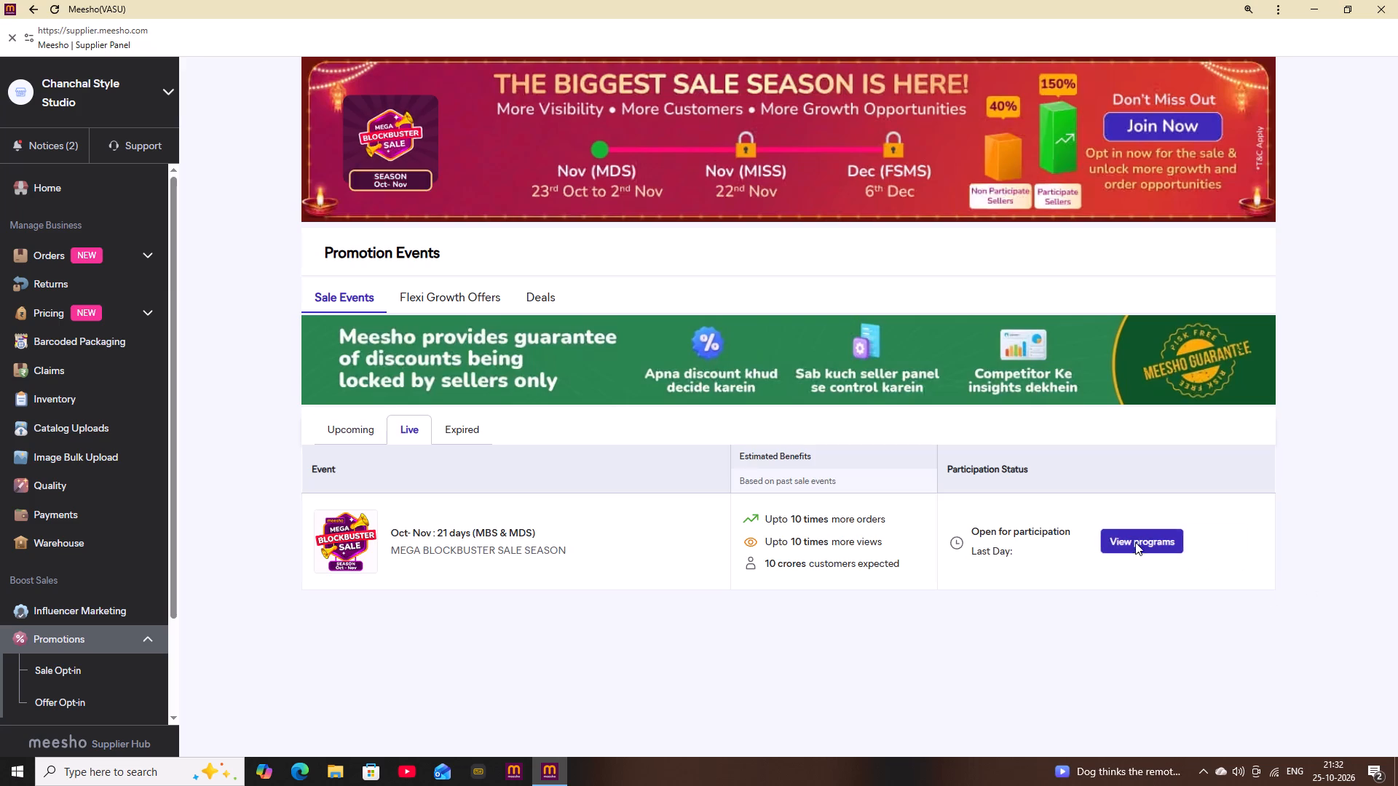
pyautogui.scroll(-4, 1000, 585)
pyautogui.scroll(1, 968, 631)
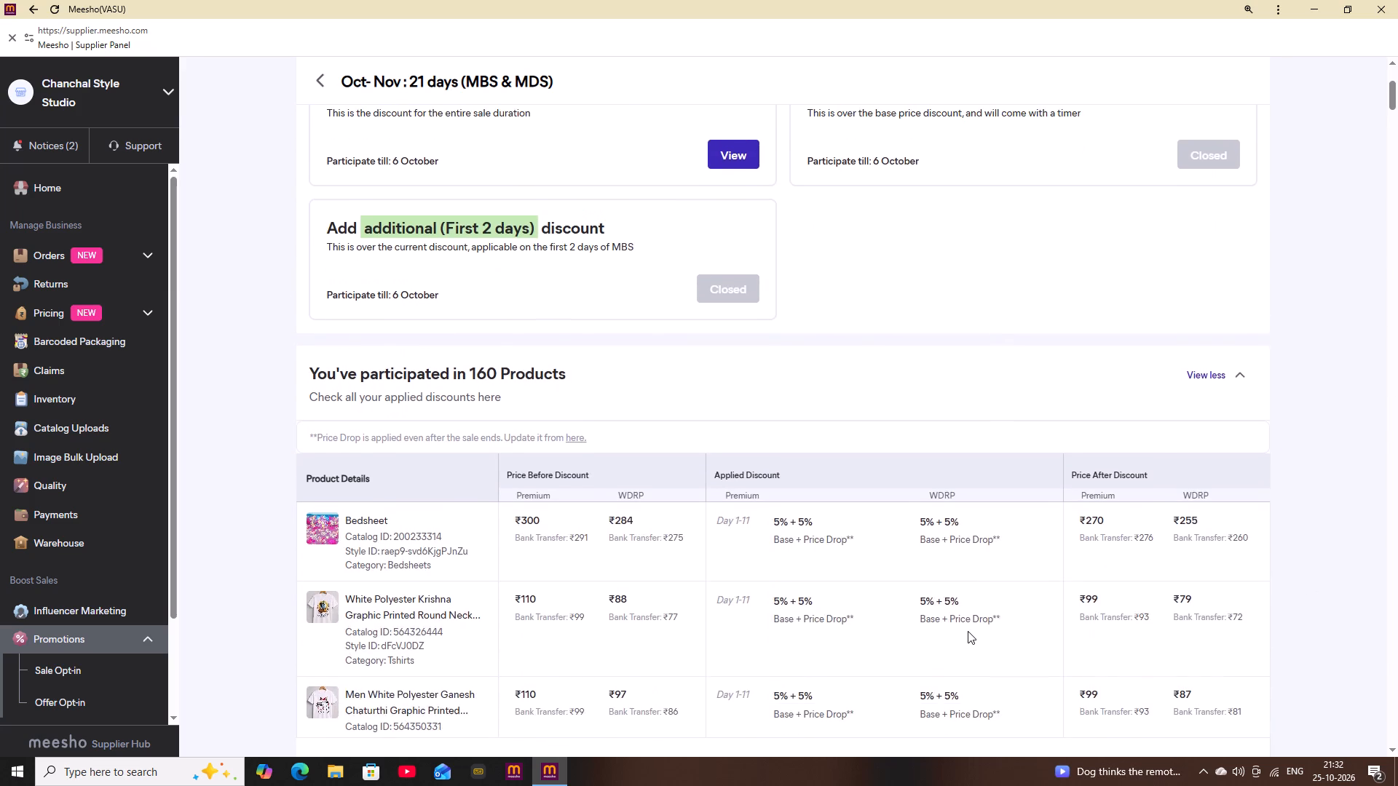
pyautogui.scroll(3, 968, 630)
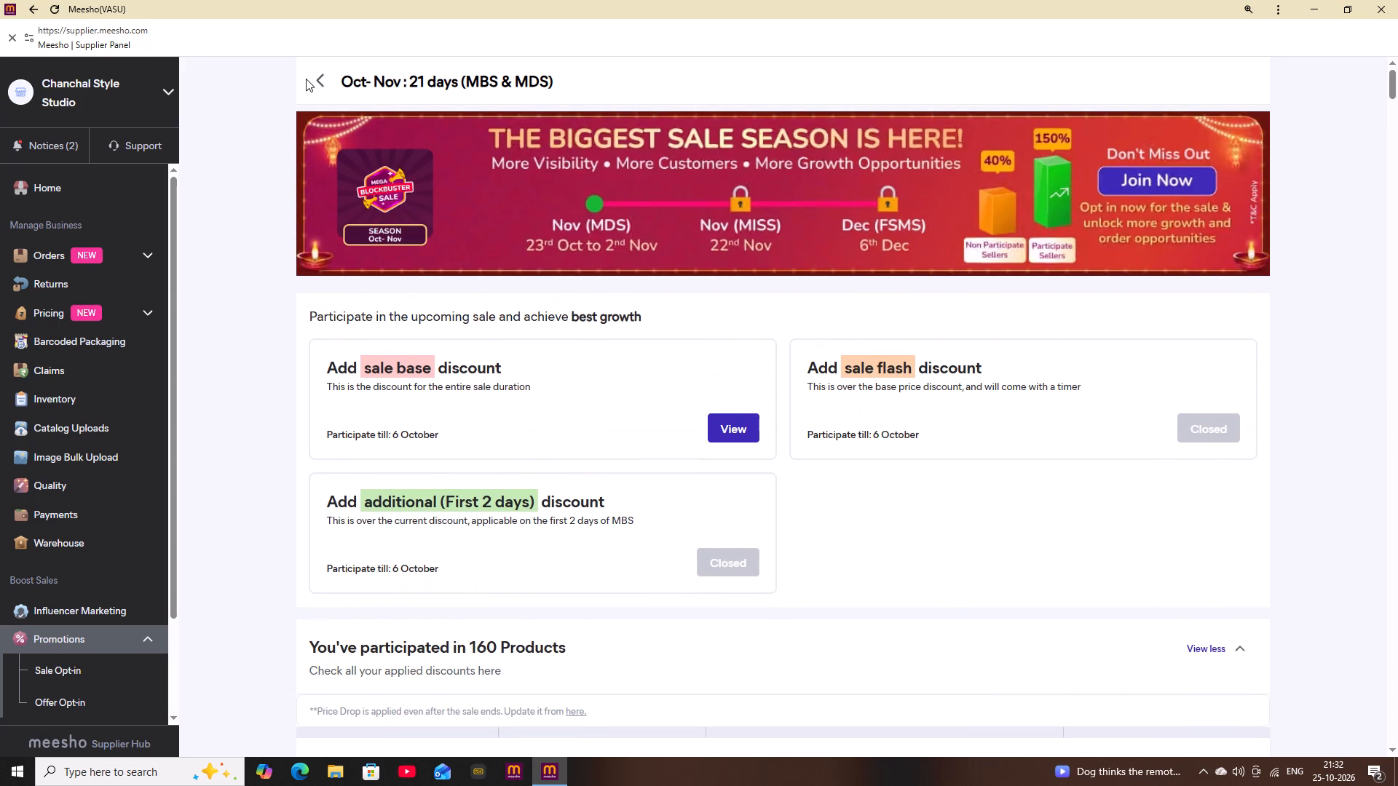
pyautogui.click(315, 78)
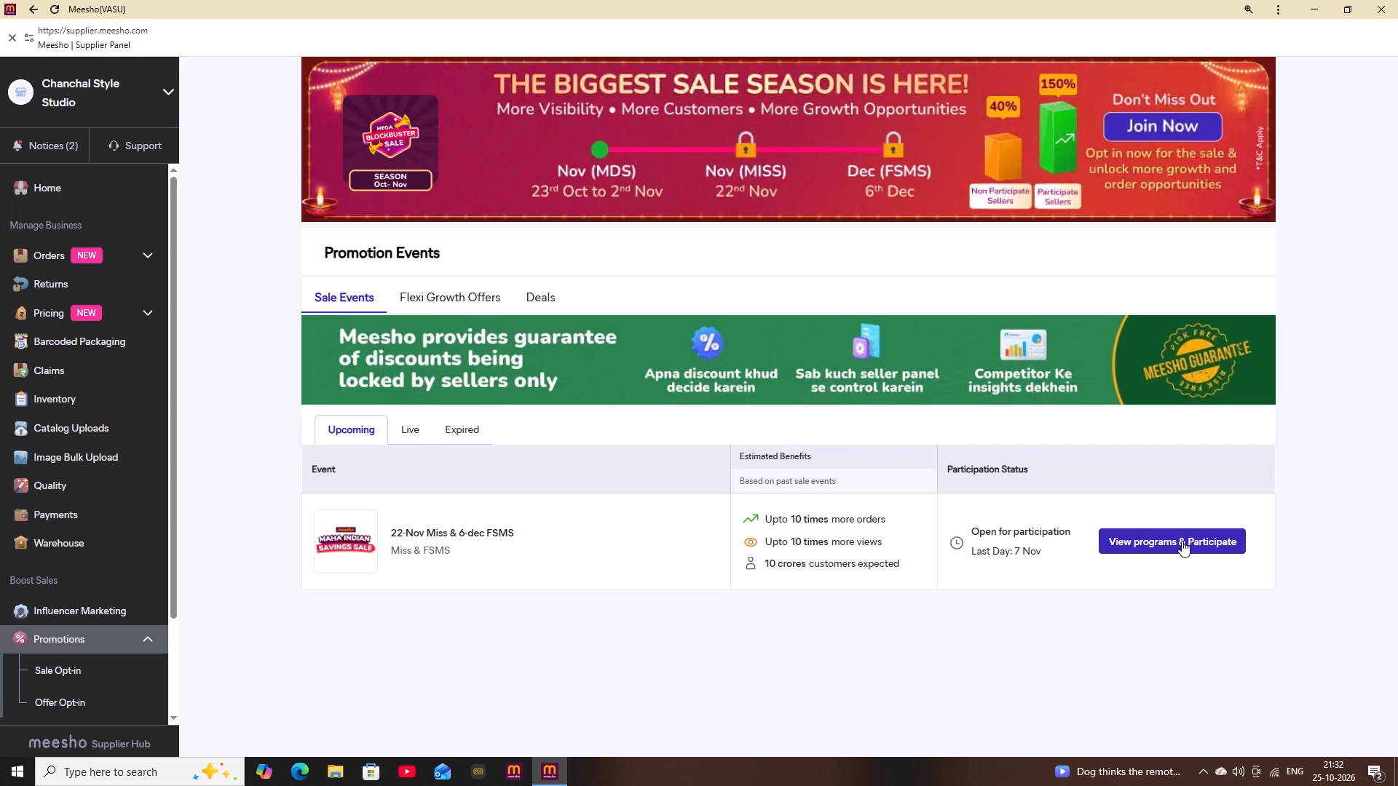
# Add all eligible products to the upcoming 22-Nov Miss & 6-dec FSMS sale with a bulk base discount of 5%.
pyautogui.click(1180, 539)
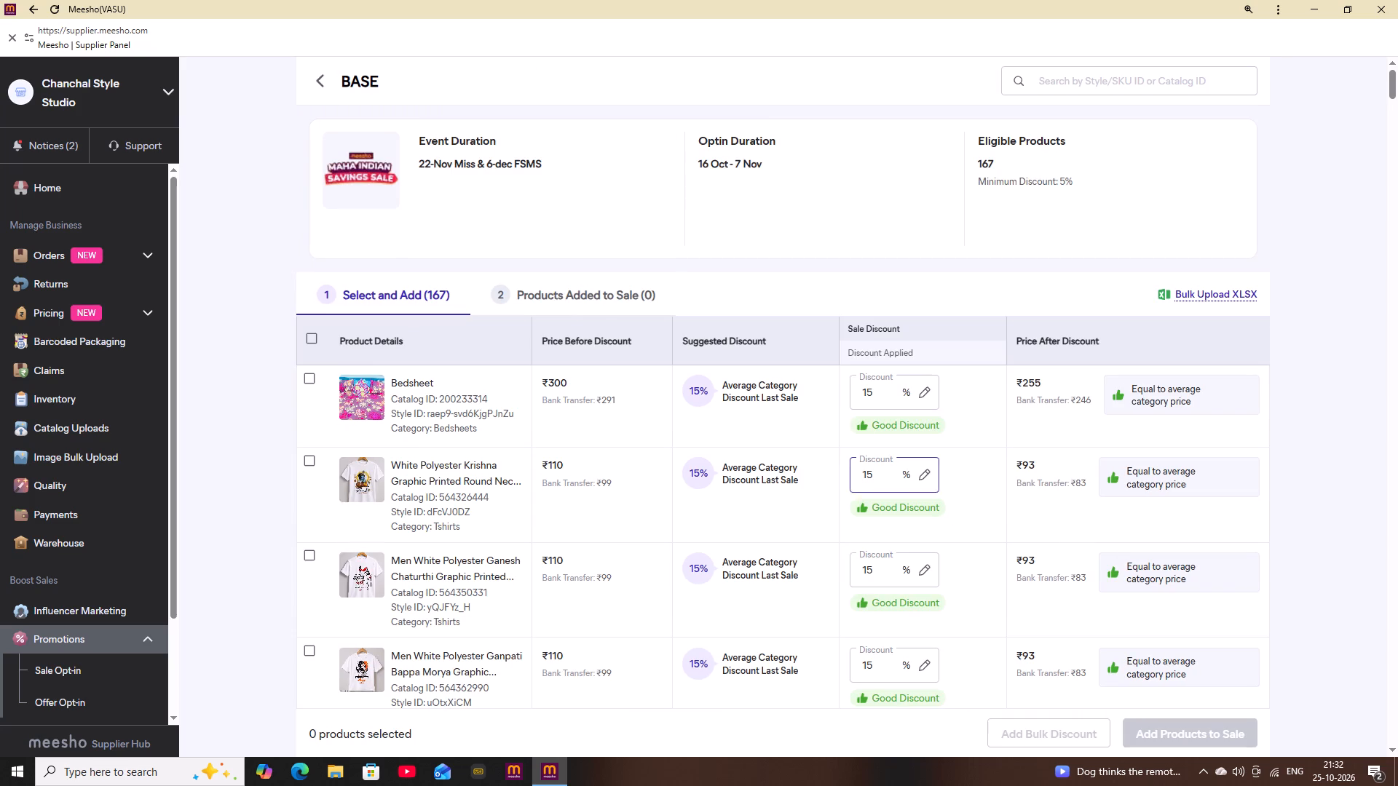
pyautogui.click(309, 334)
pyautogui.click(1026, 731)
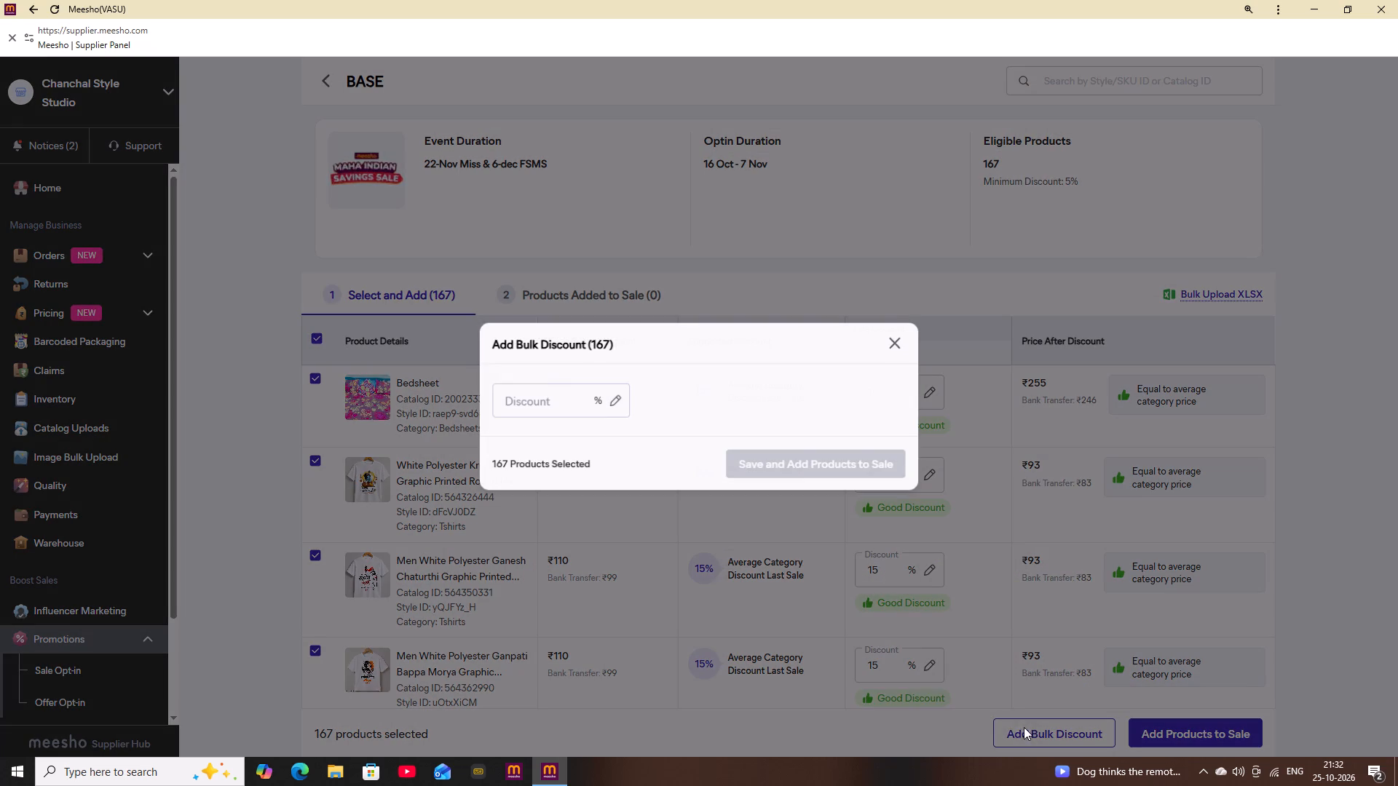
pyautogui.click(519, 384)
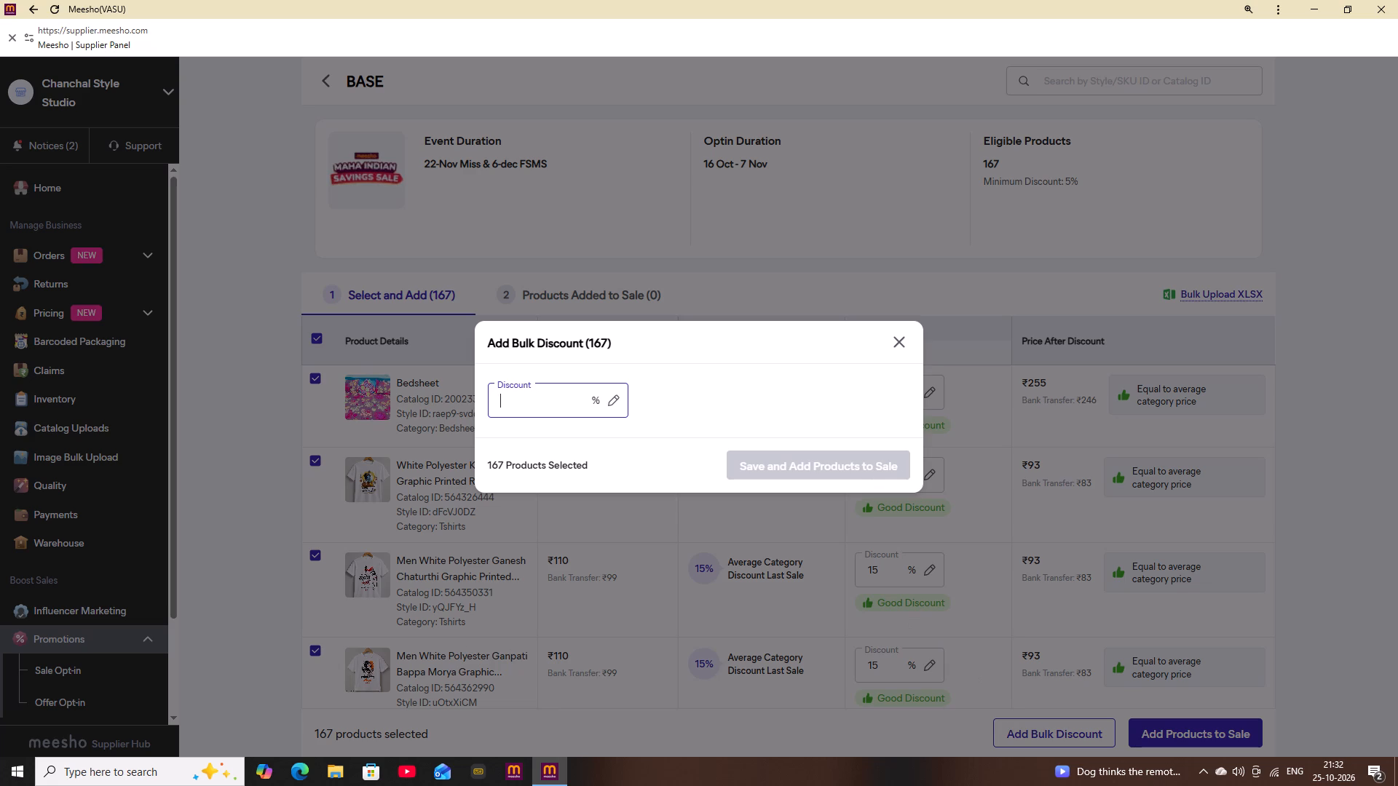
pyautogui.press('5')
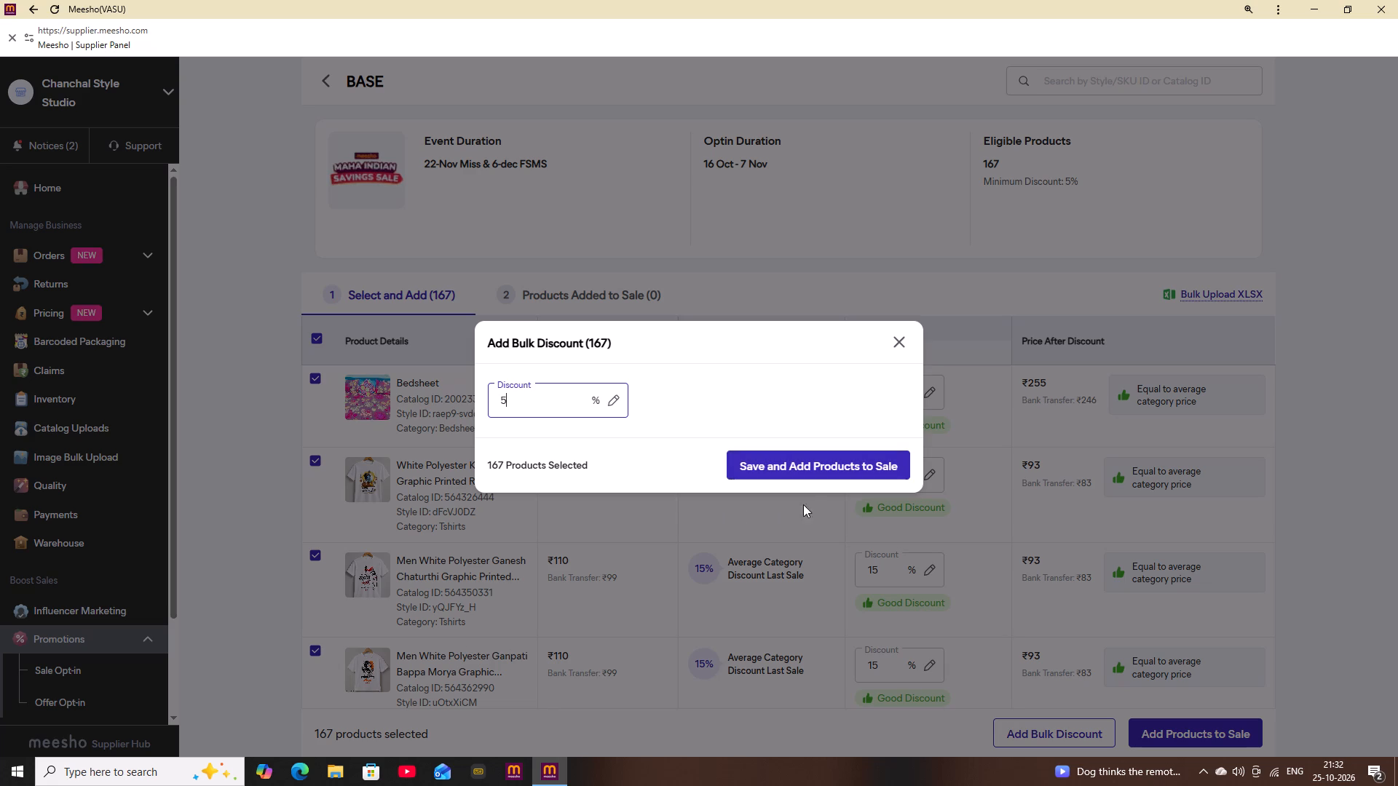
pyautogui.click(810, 456)
pyautogui.click(882, 522)
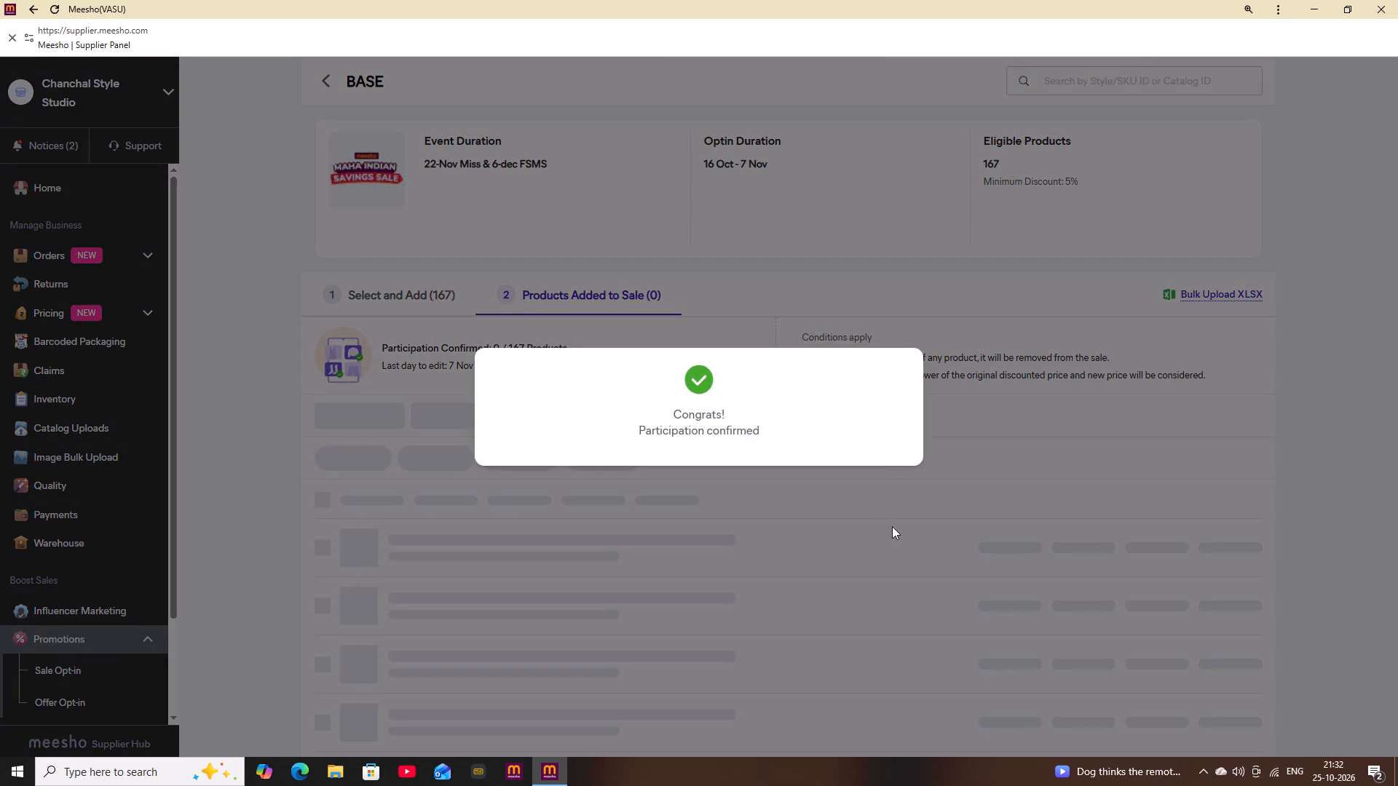
# Check the Select and Add and Products Added to Sale lists of the 22-Nov Miss & 6-dec FSMS sale, reloading the page.
pyautogui.click(754, 300)
pyautogui.click(395, 297)
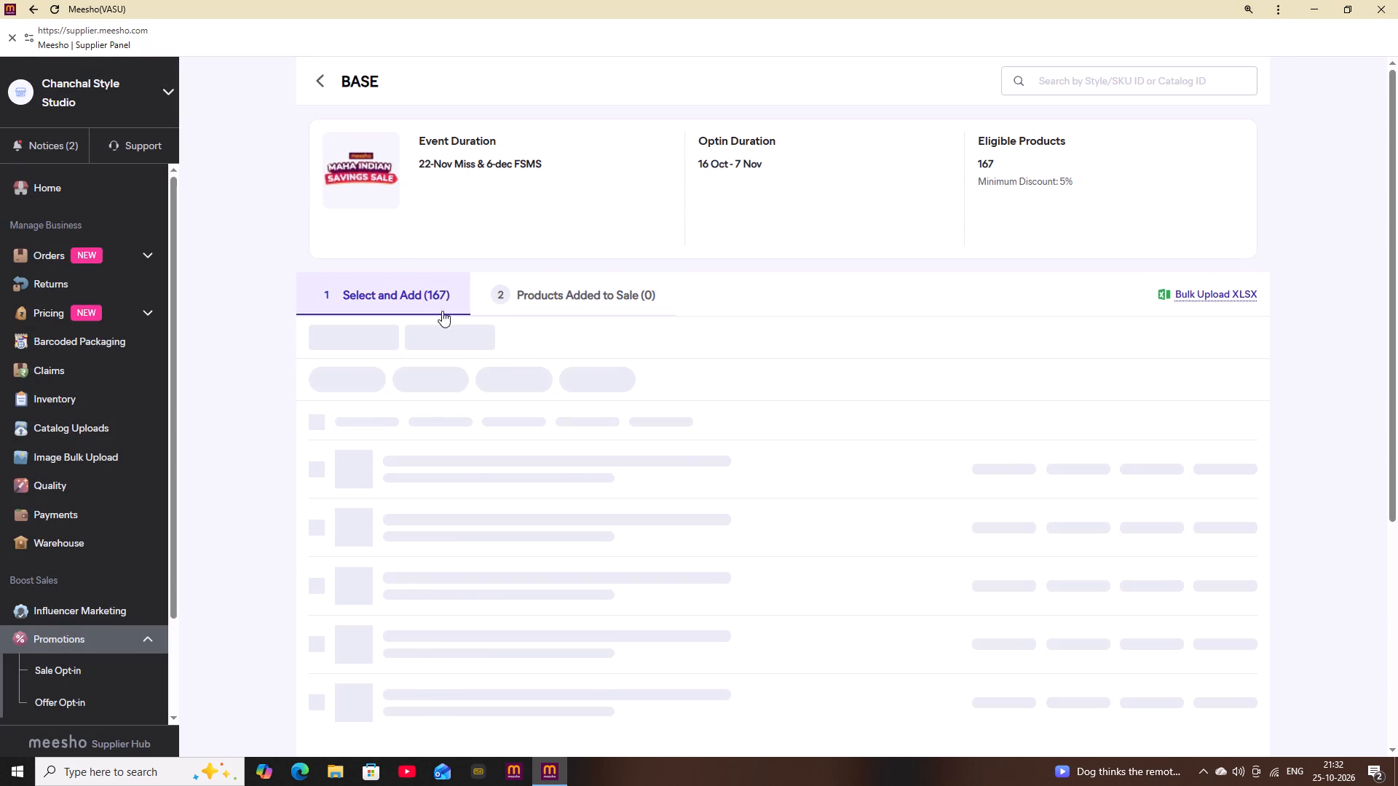
pyautogui.click(515, 296)
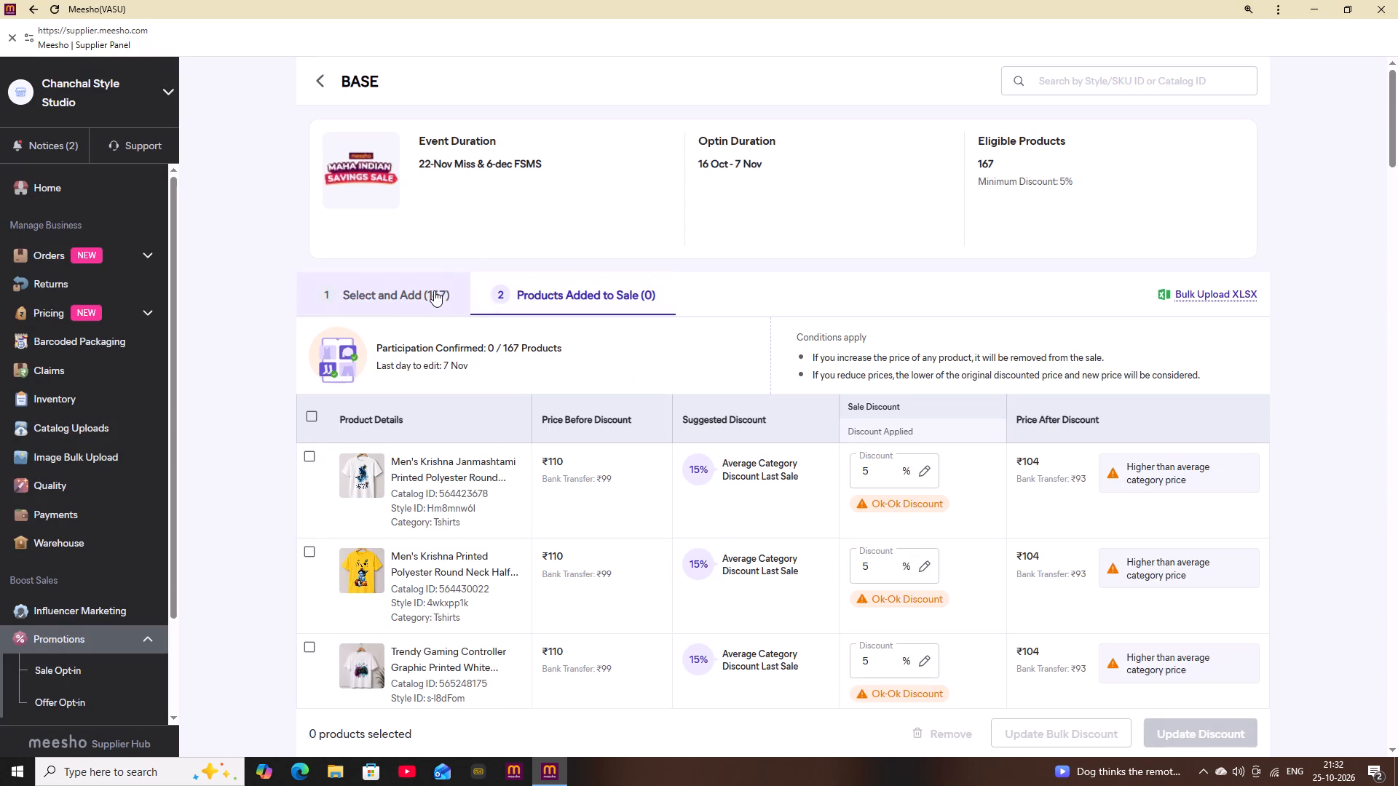
pyautogui.click(434, 290)
pyautogui.click(526, 287)
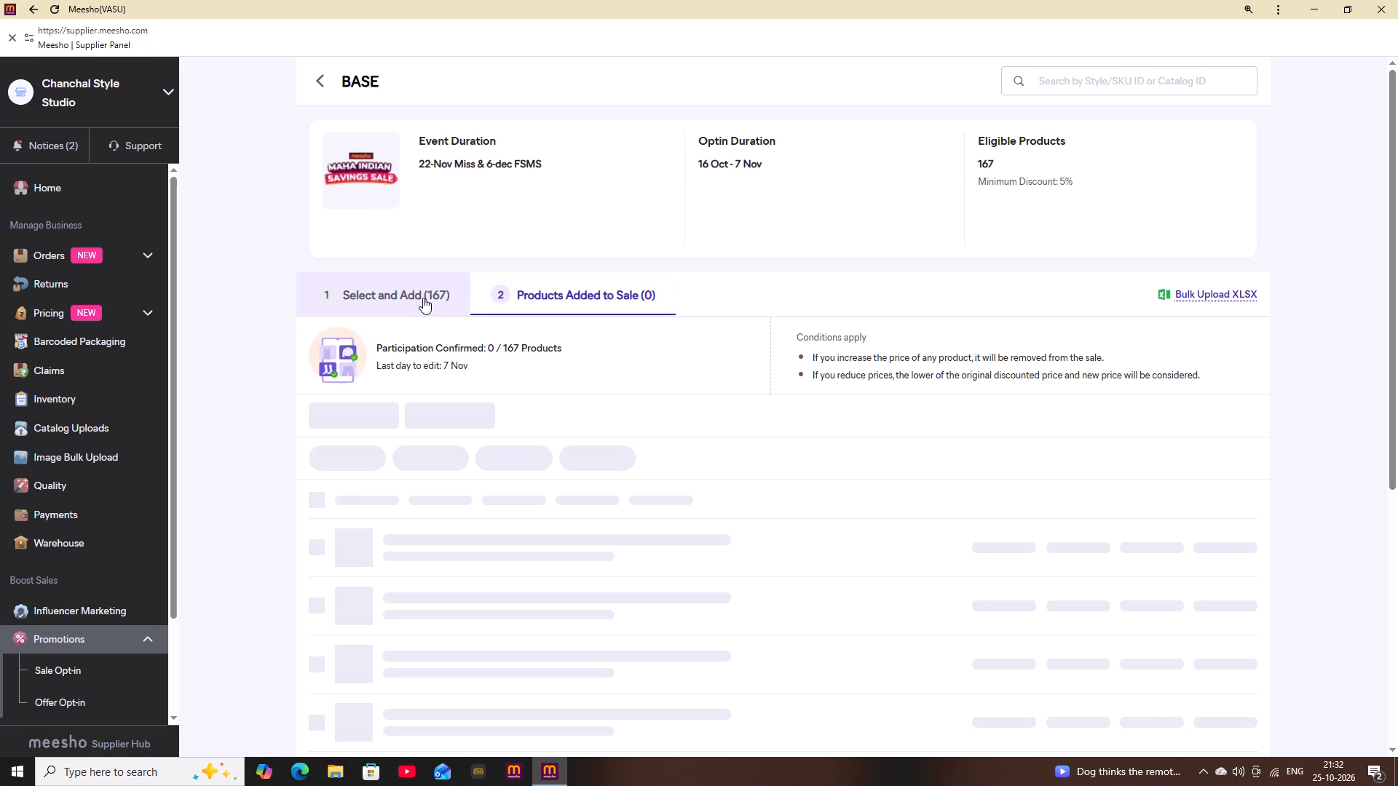
pyautogui.click(415, 294)
pyautogui.click(523, 282)
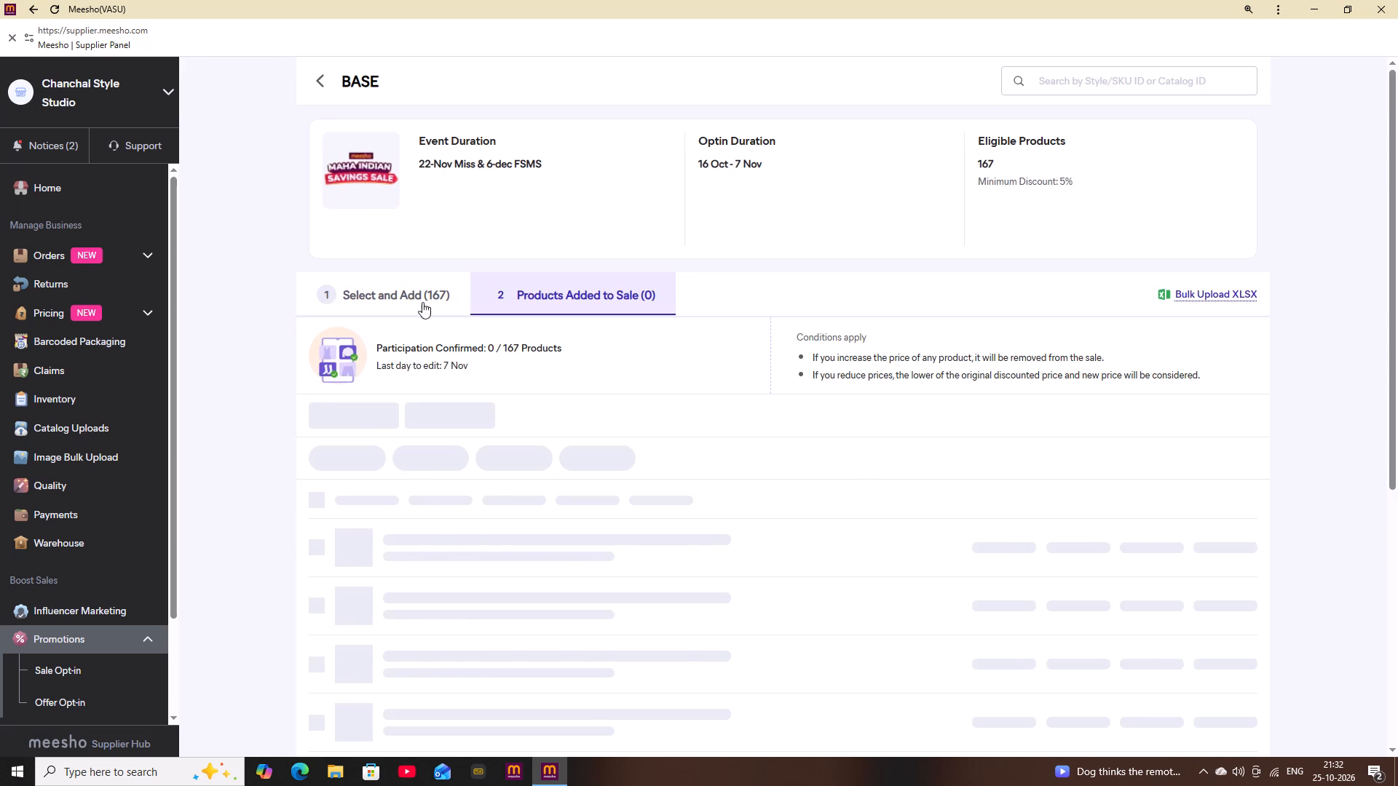
pyautogui.click(410, 301)
pyautogui.click(532, 289)
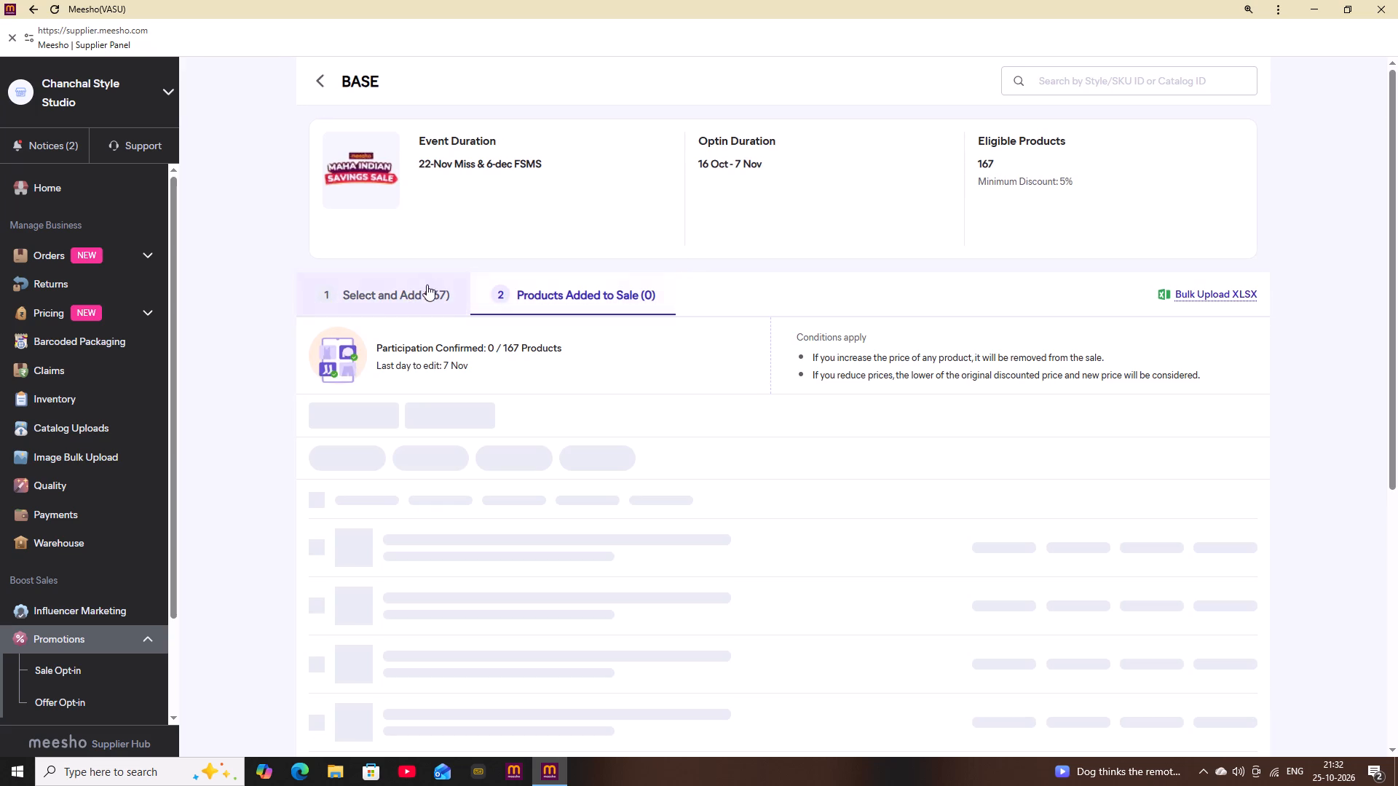
pyautogui.click(419, 281)
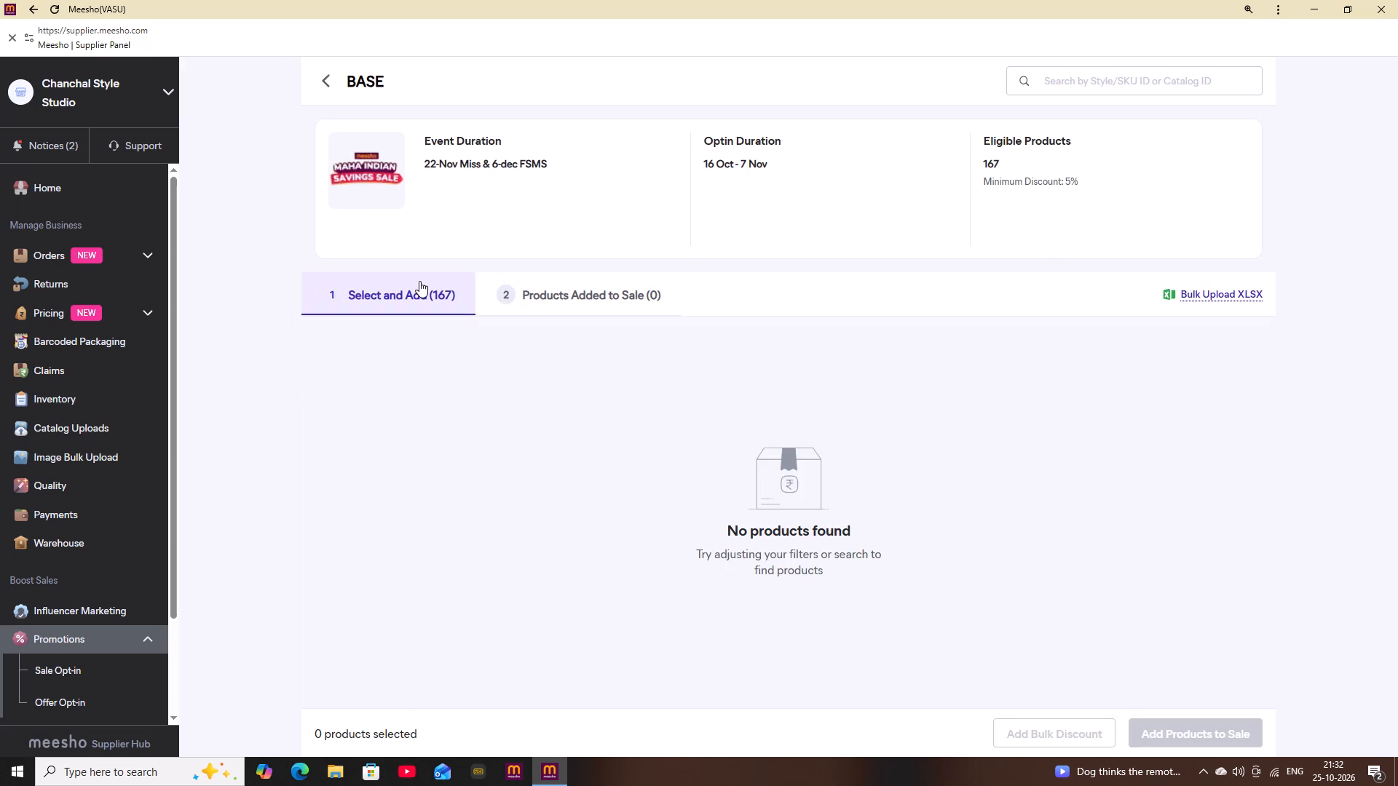
pyautogui.hotkey('ctrl', 'r')
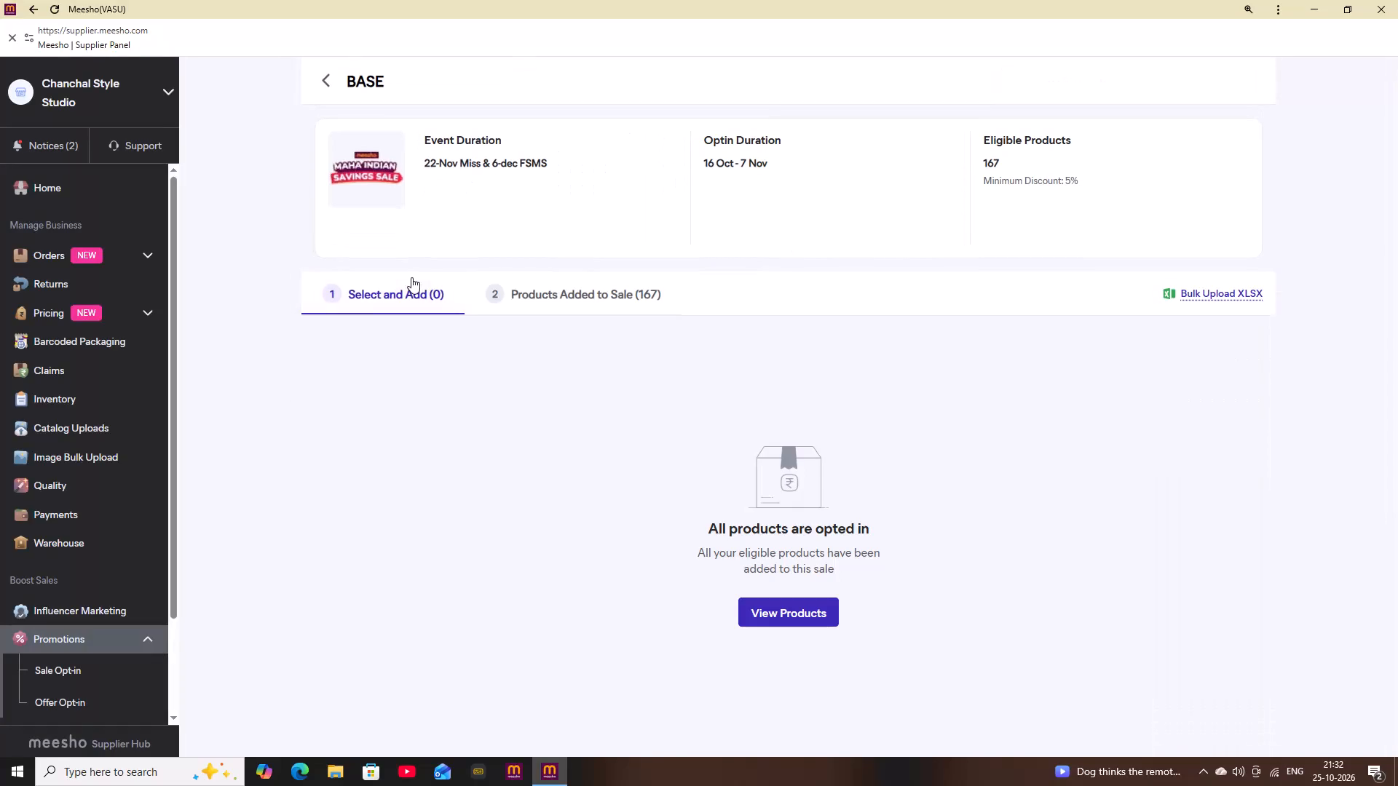
pyautogui.click(537, 301)
pyautogui.scroll(-2, 532, 316)
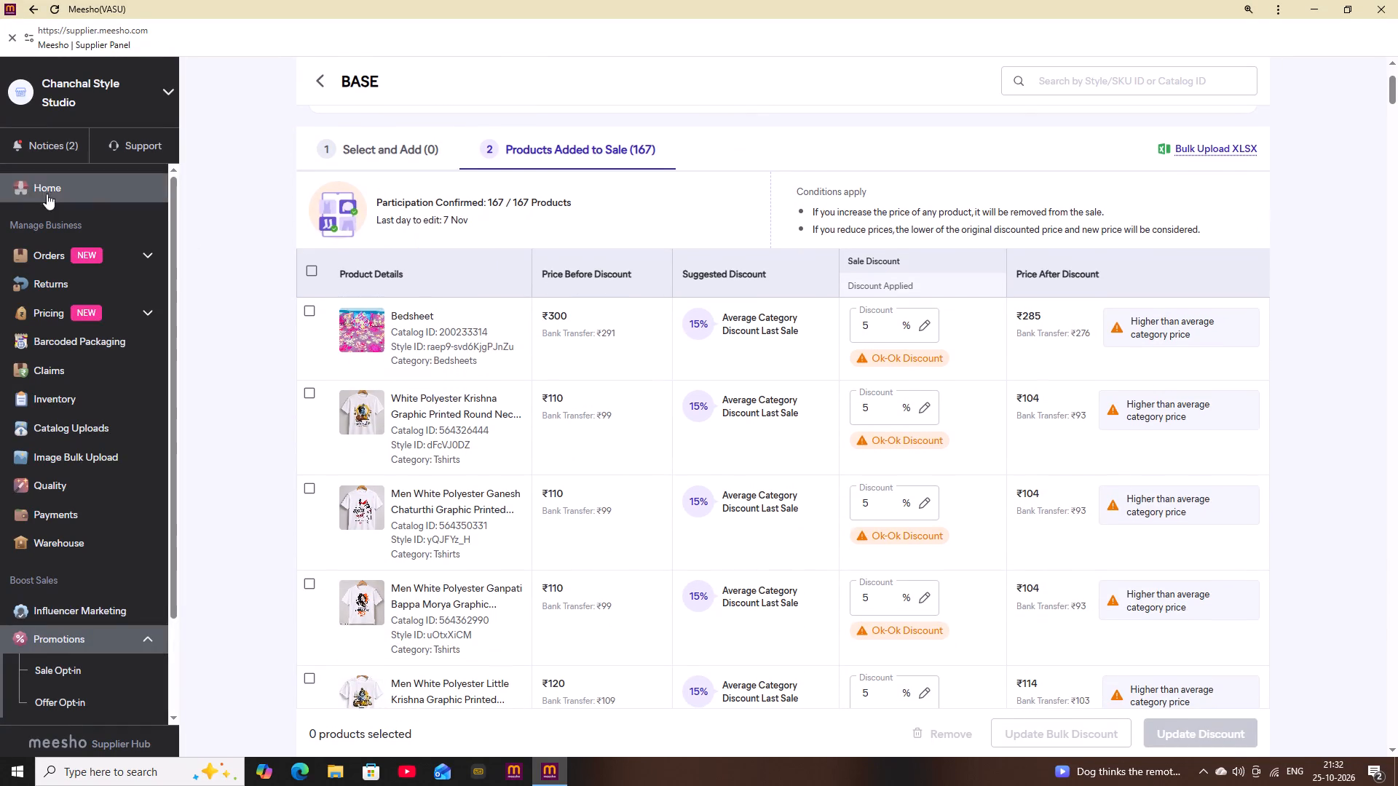
# Check the Ready to Ship and On Hold orders and the home overview, closing the Chanchal Style Studio account window when finished.
pyautogui.click(33, 190)
pyautogui.click(59, 253)
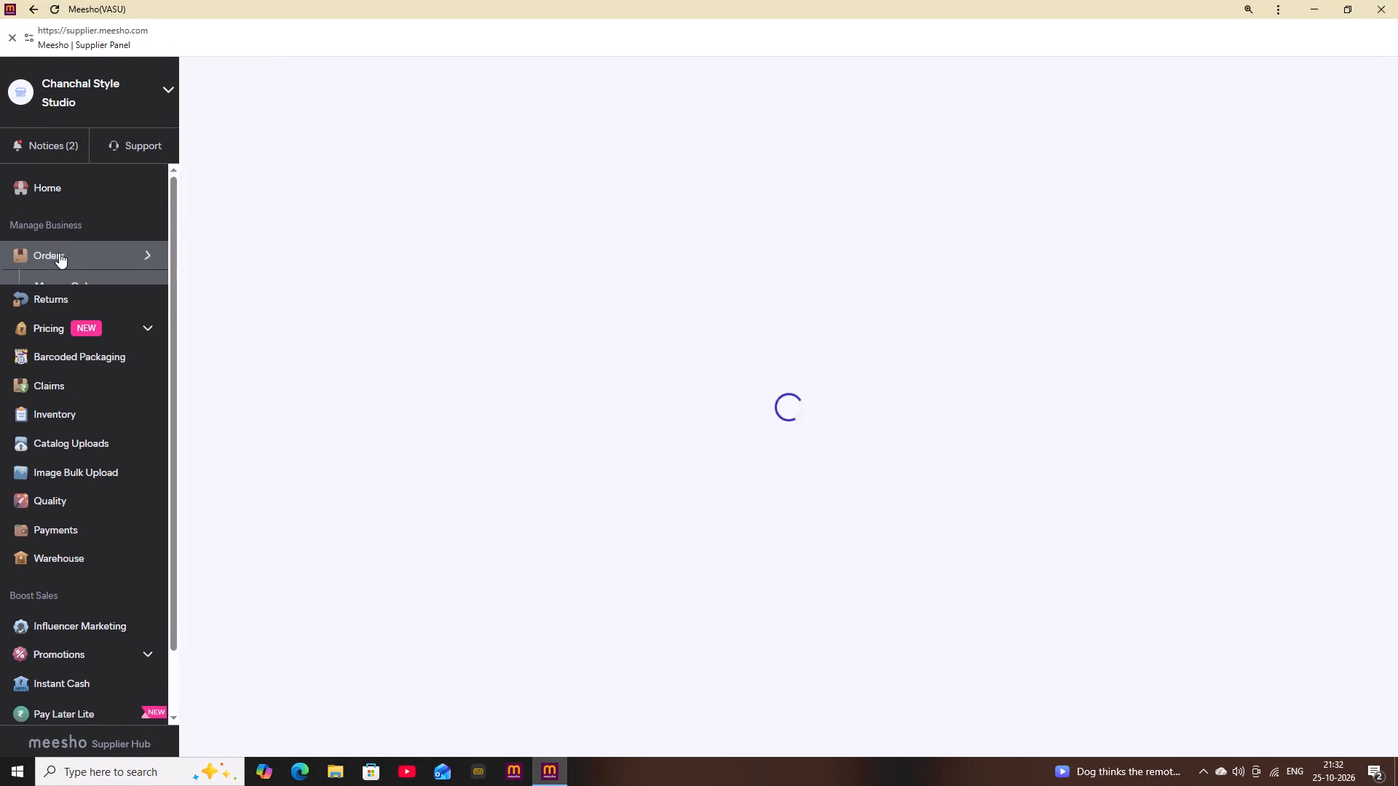
pyautogui.click(507, 440)
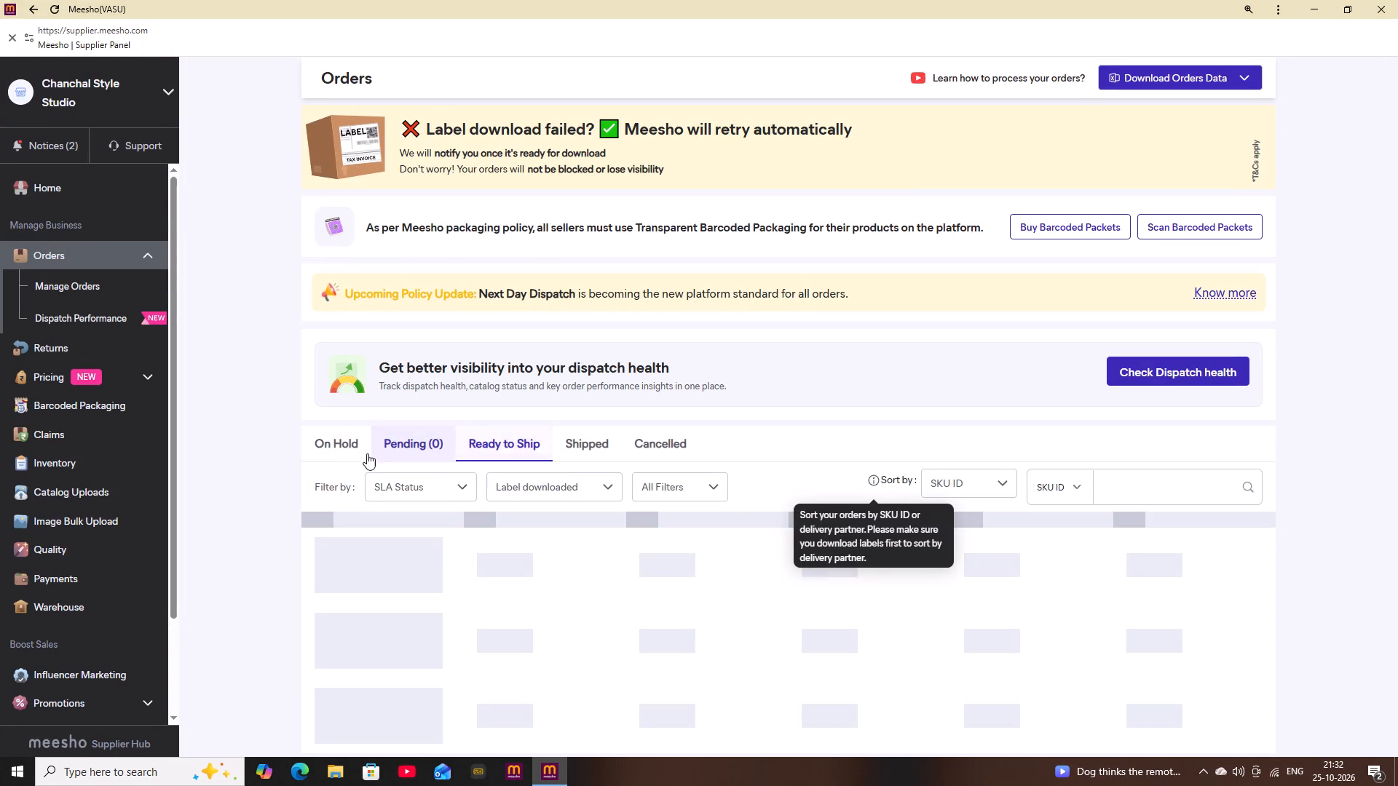
pyautogui.click(341, 446)
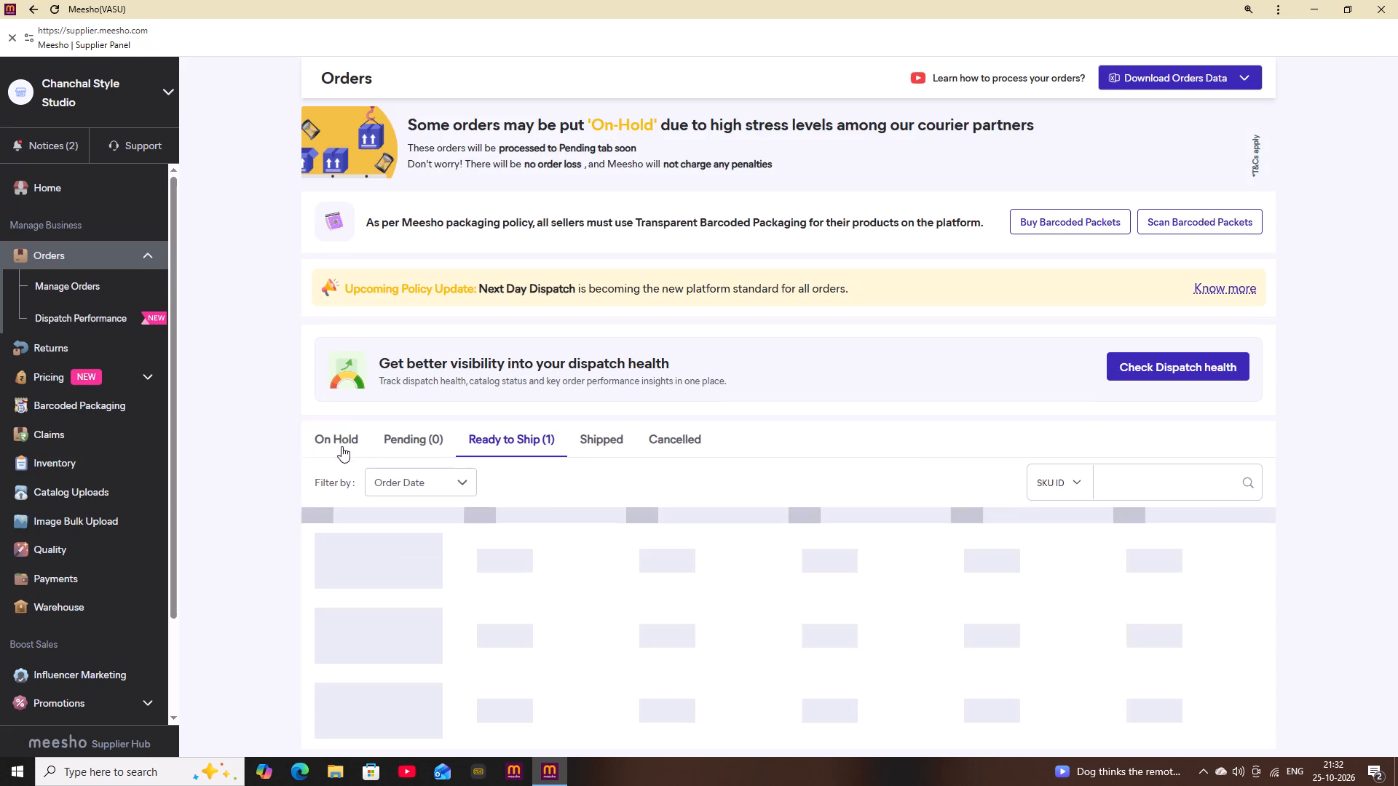
pyautogui.click(104, 177)
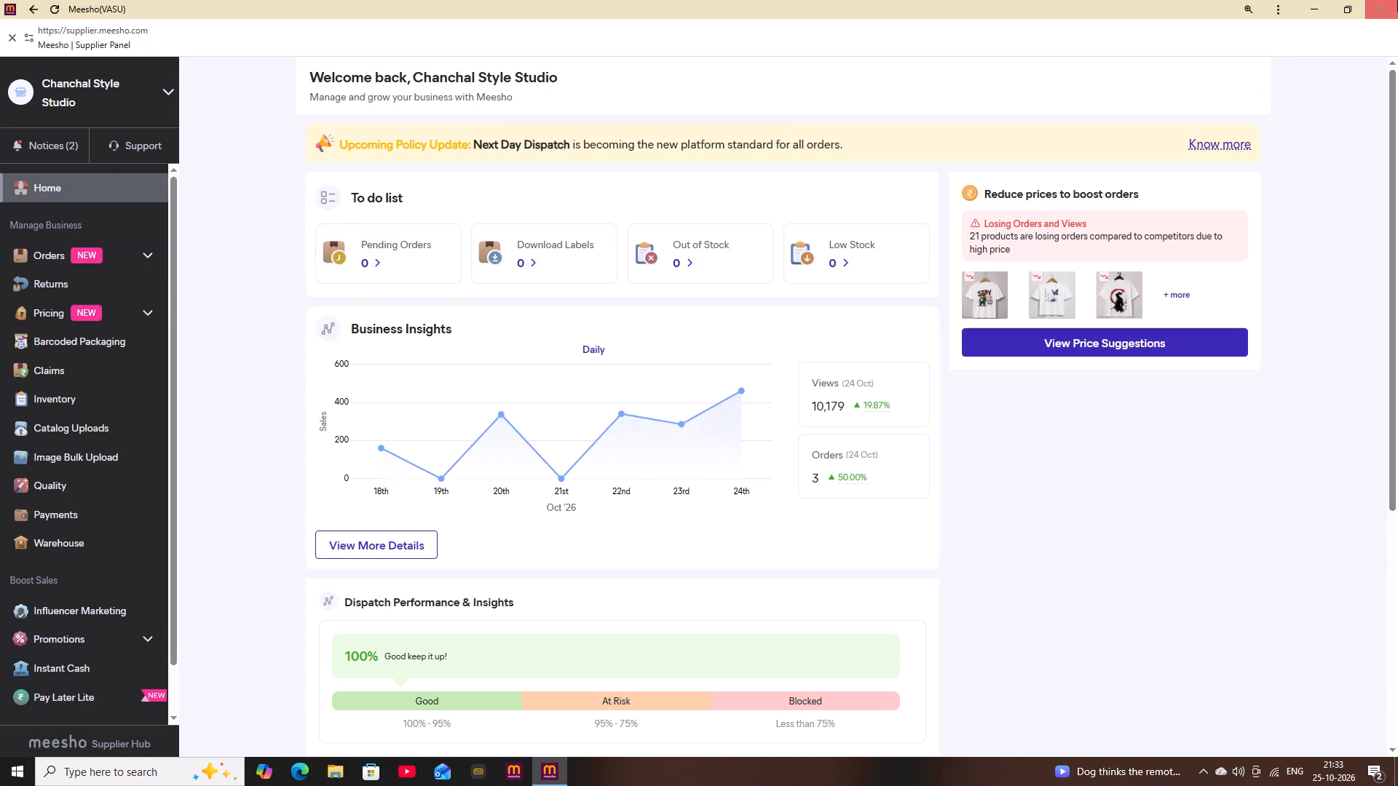
pyautogui.click(1397, 0)
# Open the Trendy Aura Enterprise supplier account and bring up its pending orders.
pyautogui.doubleClick(1239, 16)
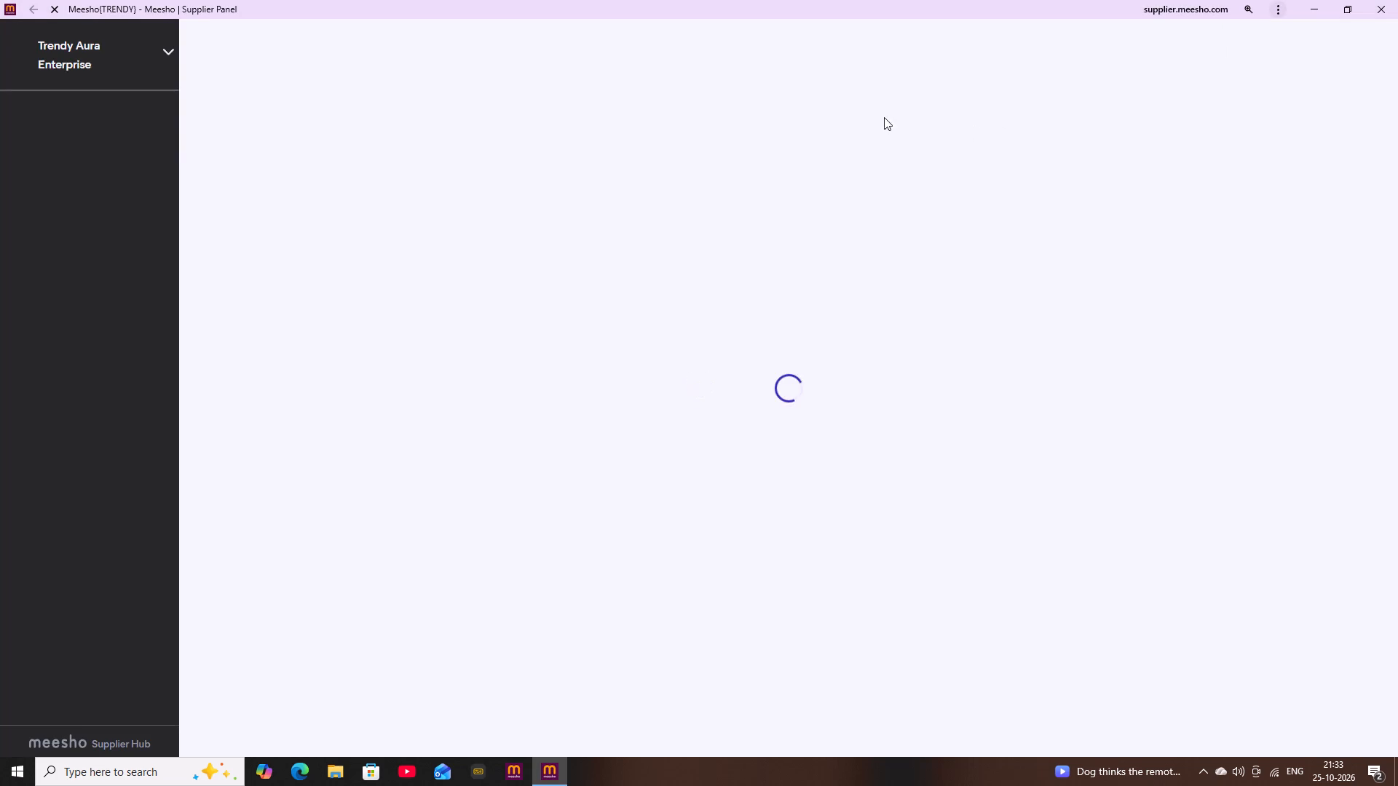
pyautogui.click(403, 224)
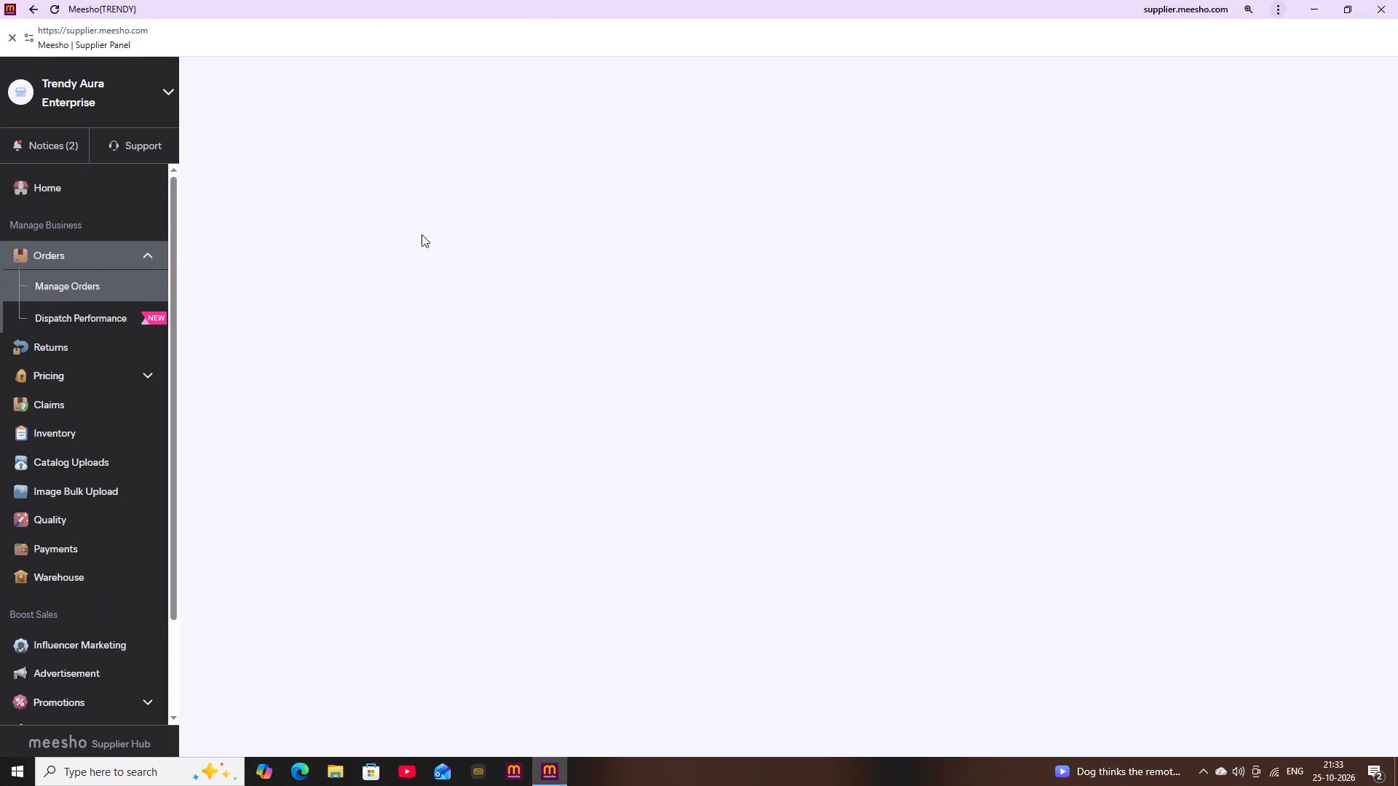
pyautogui.scroll(-3, 469, 328)
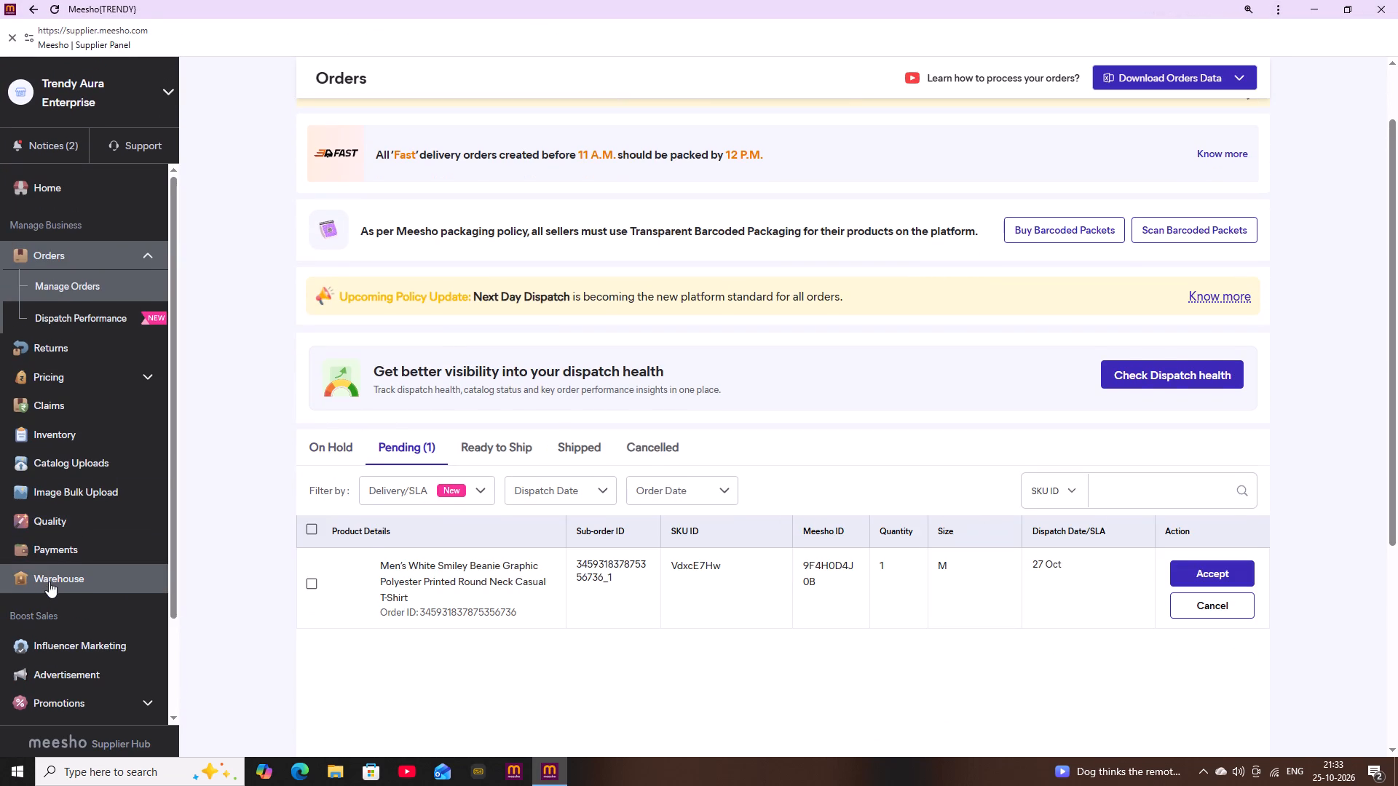
# Examine the live Oct-Nov 21 days (MBS & MDS) sale event and its participating products, returning to the upcoming promotion events.
pyautogui.click(64, 696)
pyautogui.scroll(-4, 486, 509)
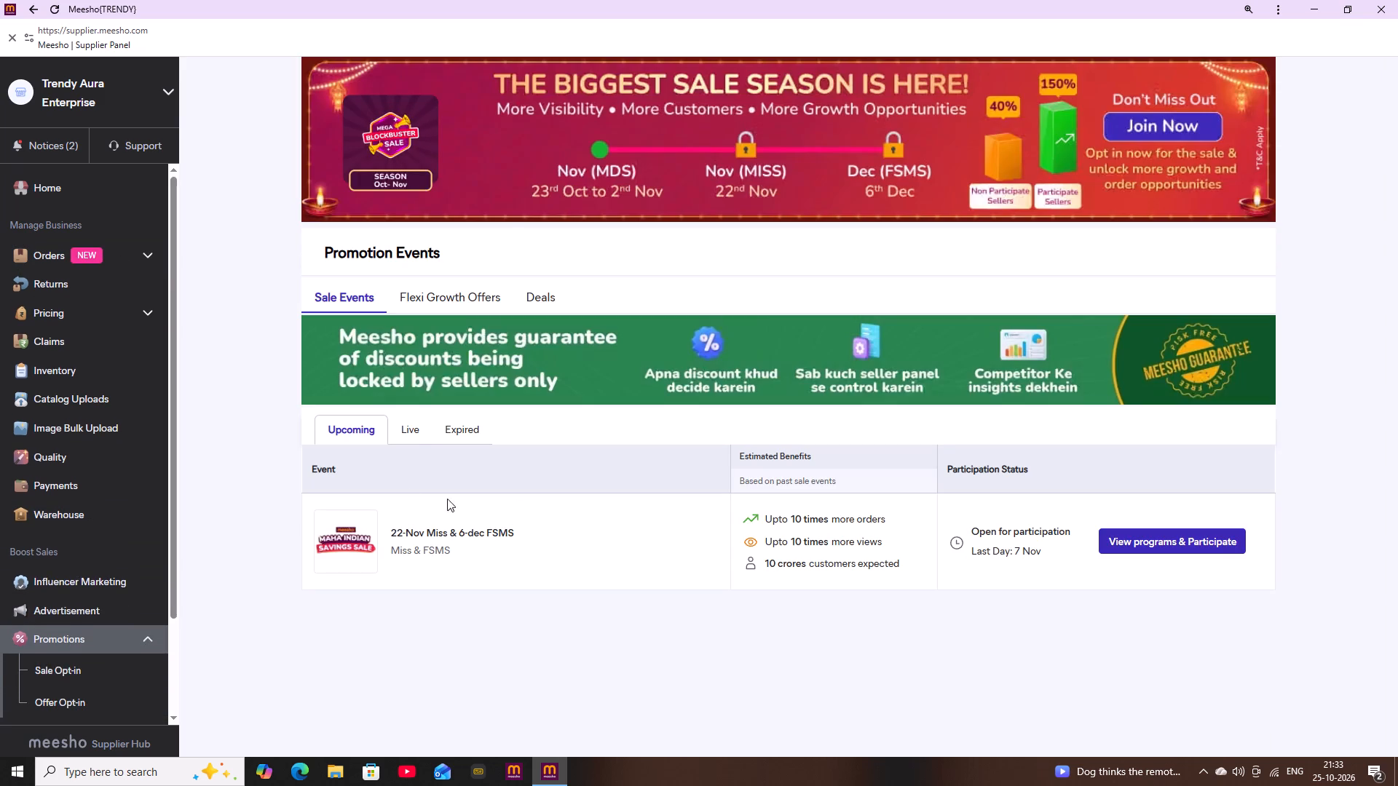
pyautogui.click(410, 439)
pyautogui.click(1176, 537)
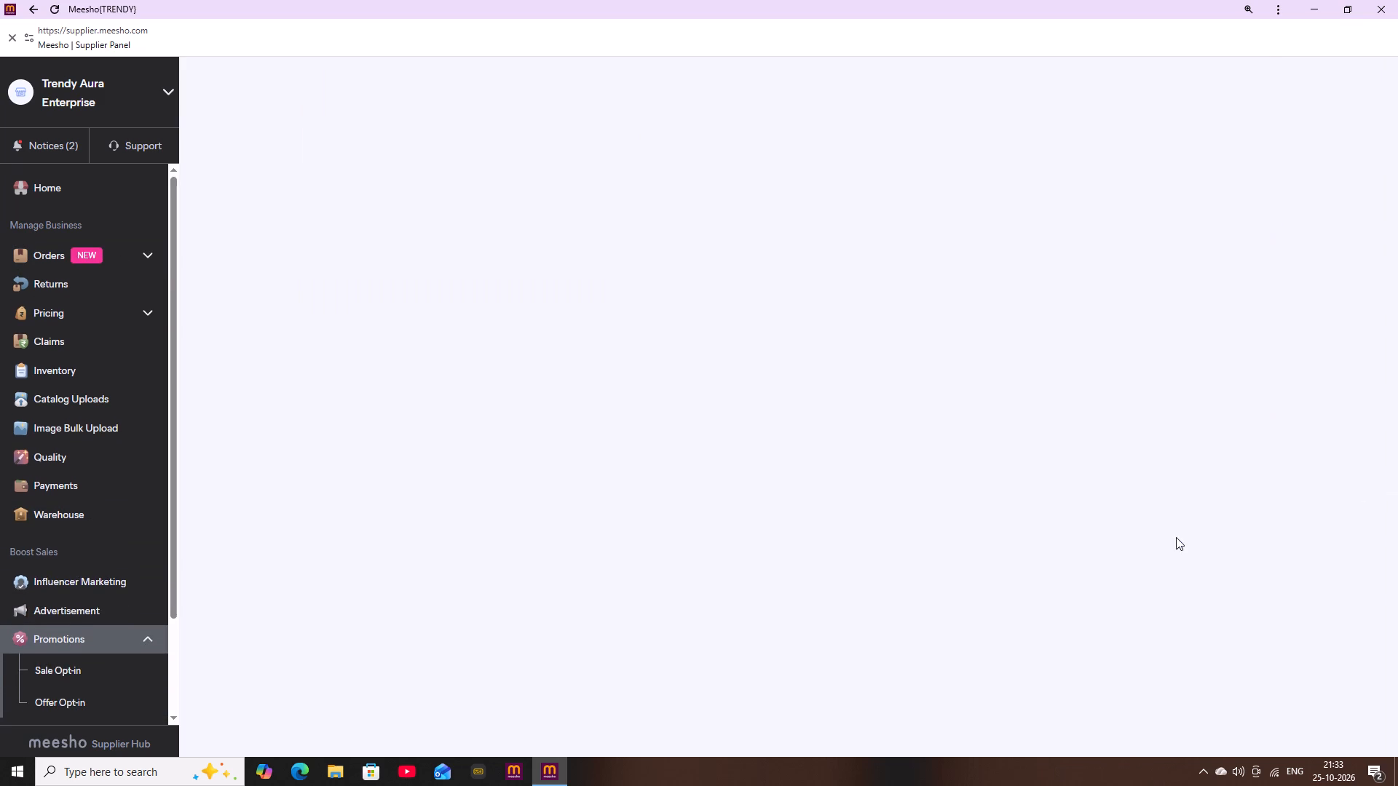
pyautogui.scroll(-3, 791, 546)
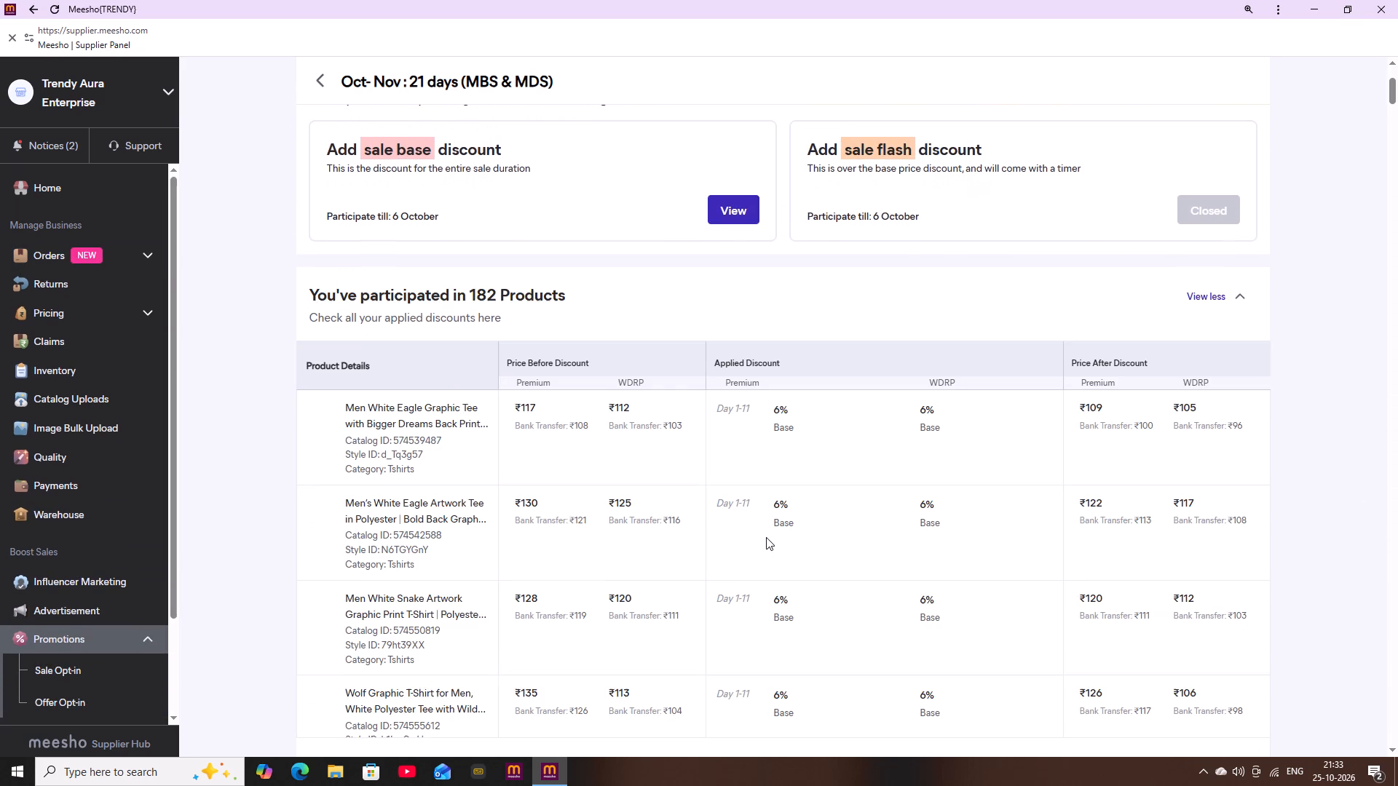
pyautogui.scroll(1, 766, 537)
pyautogui.click(324, 74)
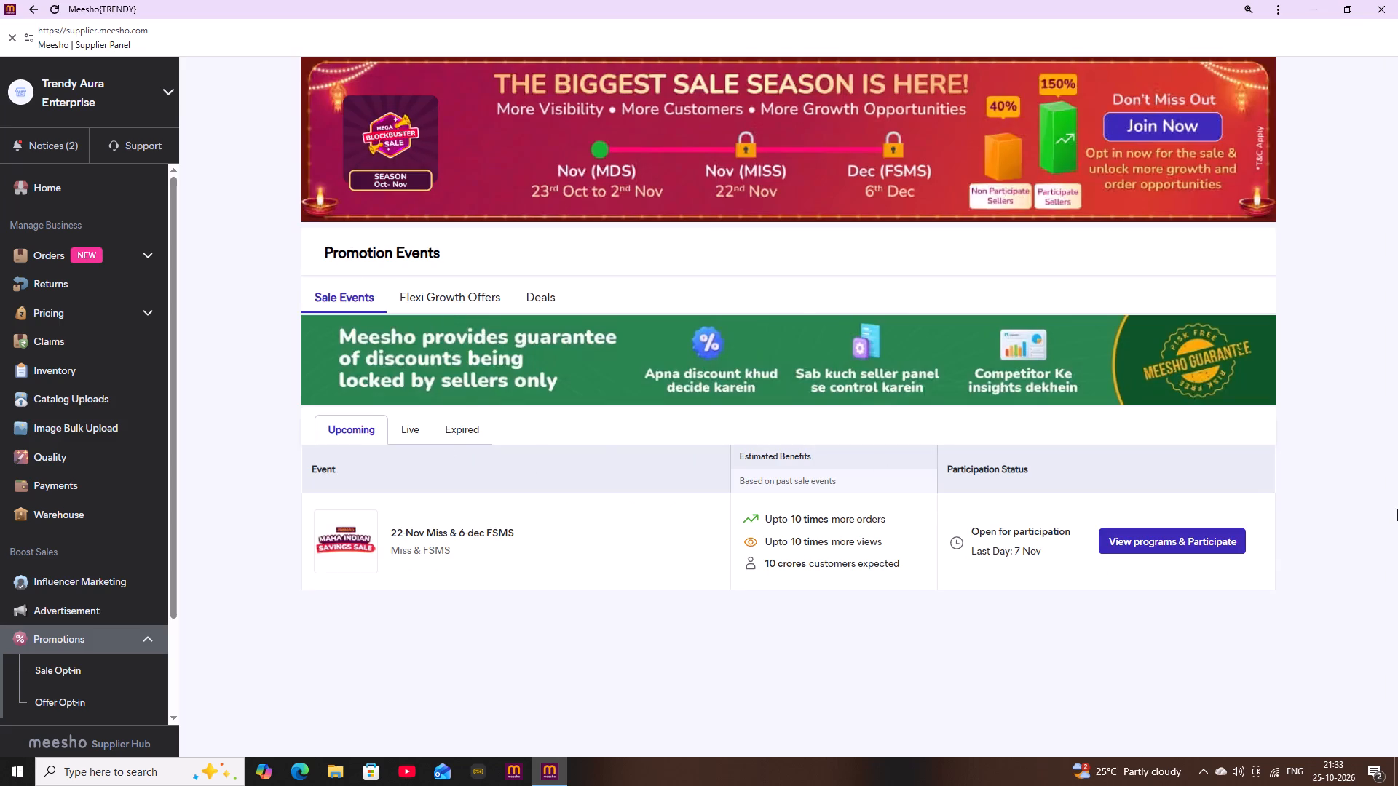
# Add all eligible Trendy Aura Enterprise products to the upcoming 22-Nov Miss & 6-dec FSMS sale with a bulk base discount of 5%.
pyautogui.click(1178, 548)
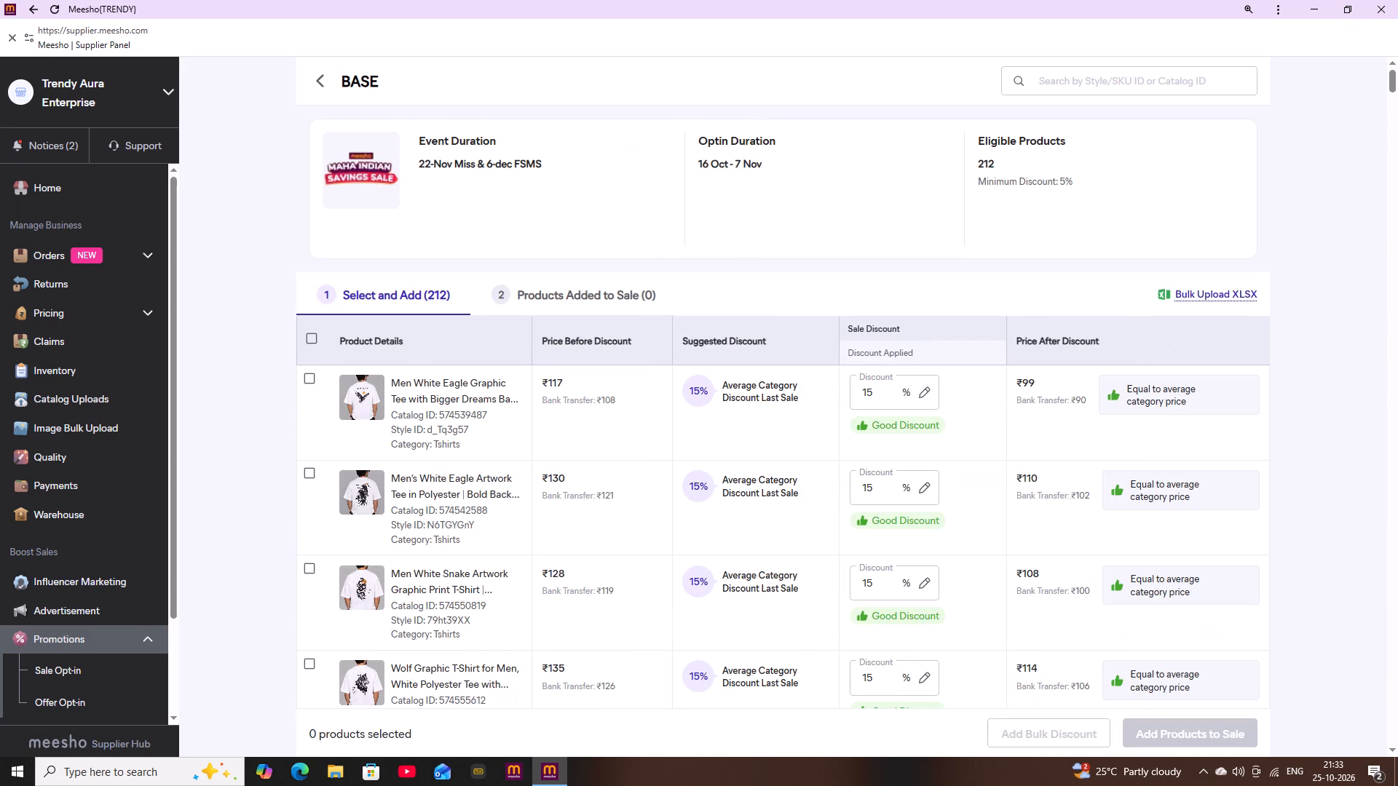
pyautogui.click(304, 336)
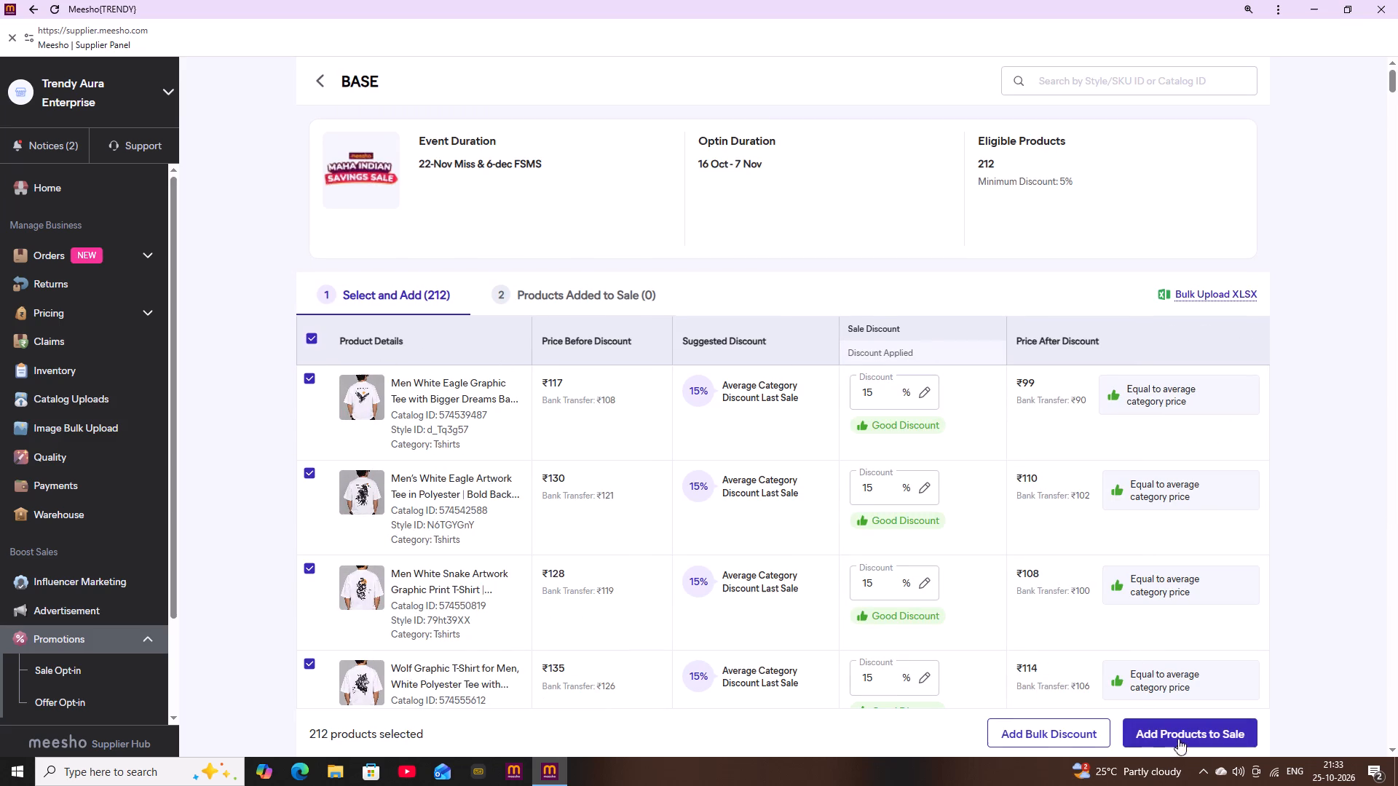
pyautogui.click(1061, 738)
pyautogui.click(574, 398)
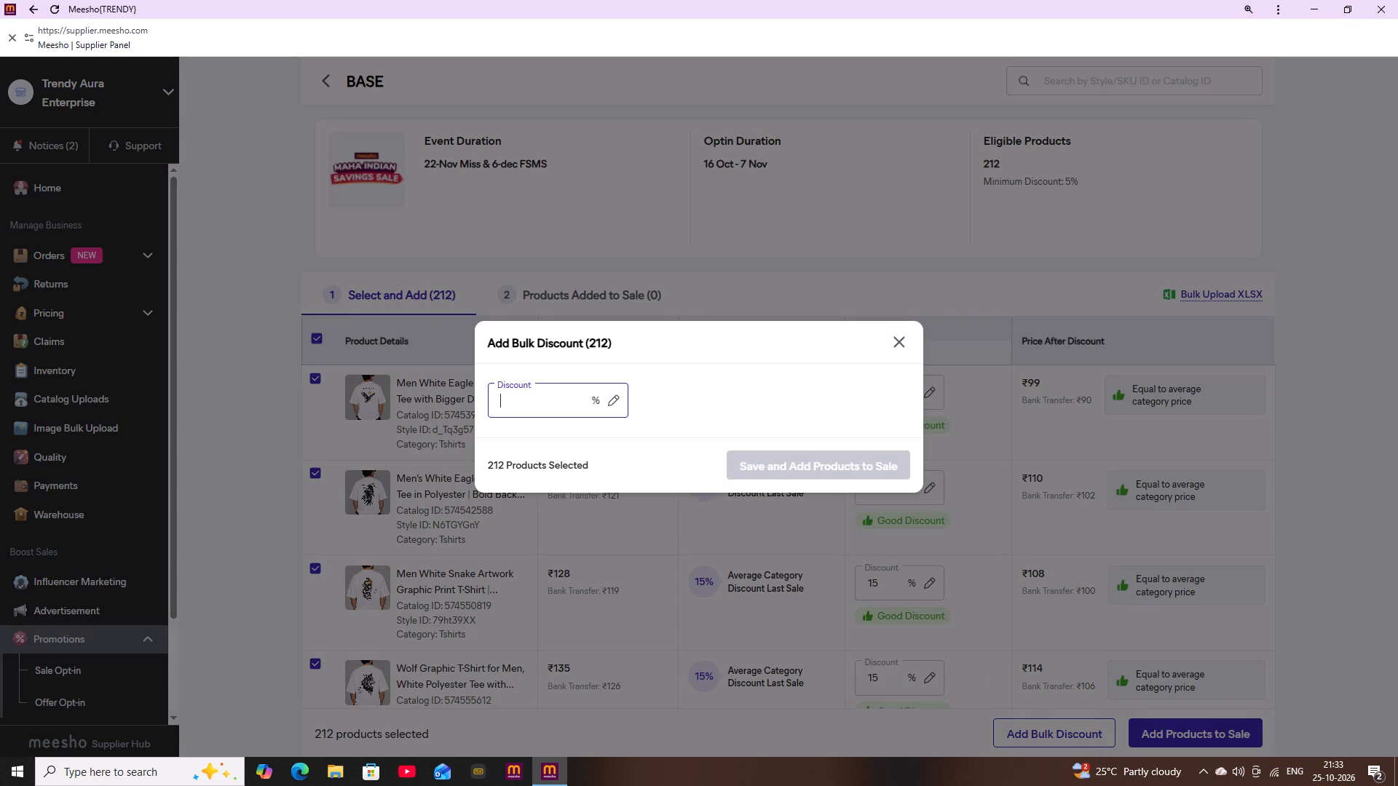
pyautogui.press('5')
pyautogui.click(787, 461)
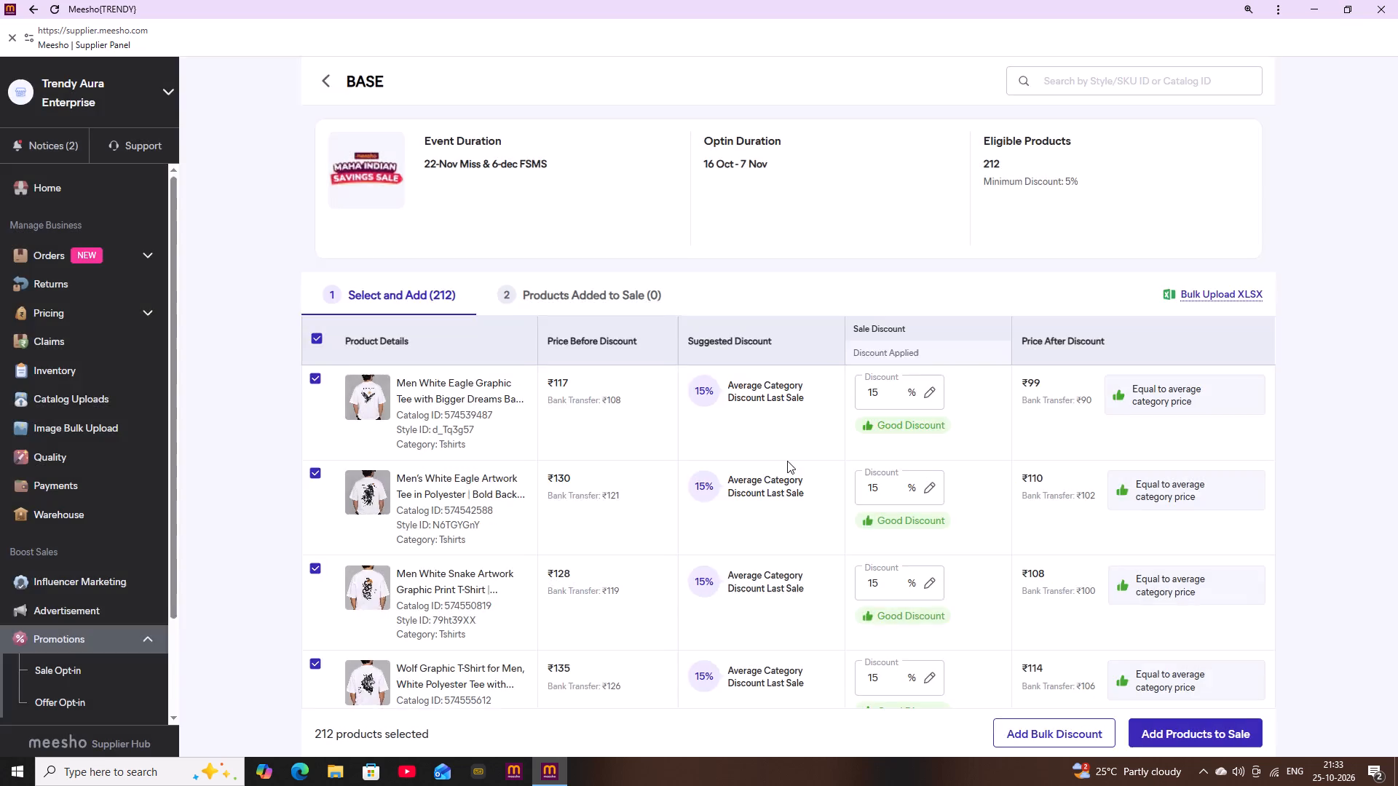
pyautogui.click(873, 521)
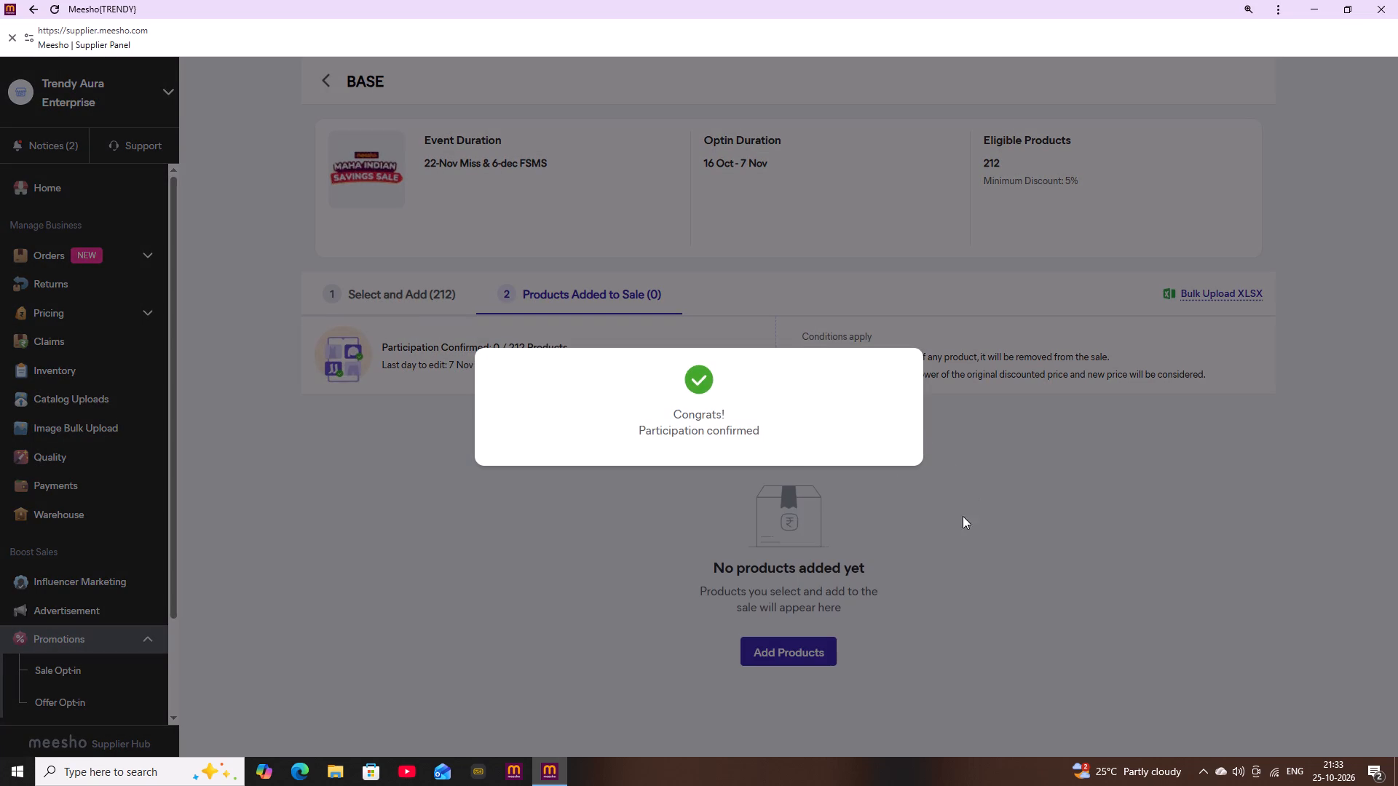
pyautogui.click(782, 467)
# Check the sale's Select and Add and Products Added to Sale lists for Trendy Aura Enterprise, reloading the page.
pyautogui.click(373, 292)
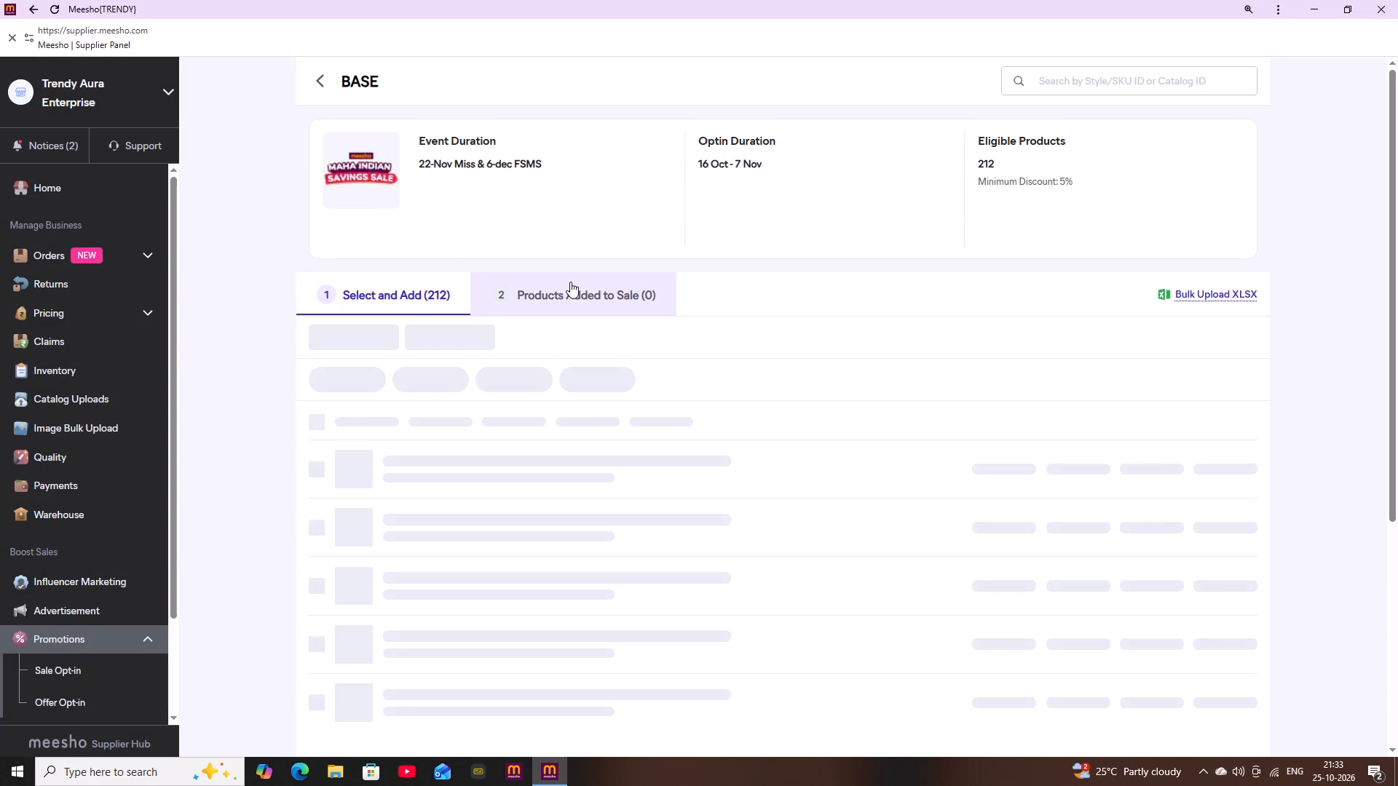
pyautogui.click(570, 282)
pyautogui.click(476, 305)
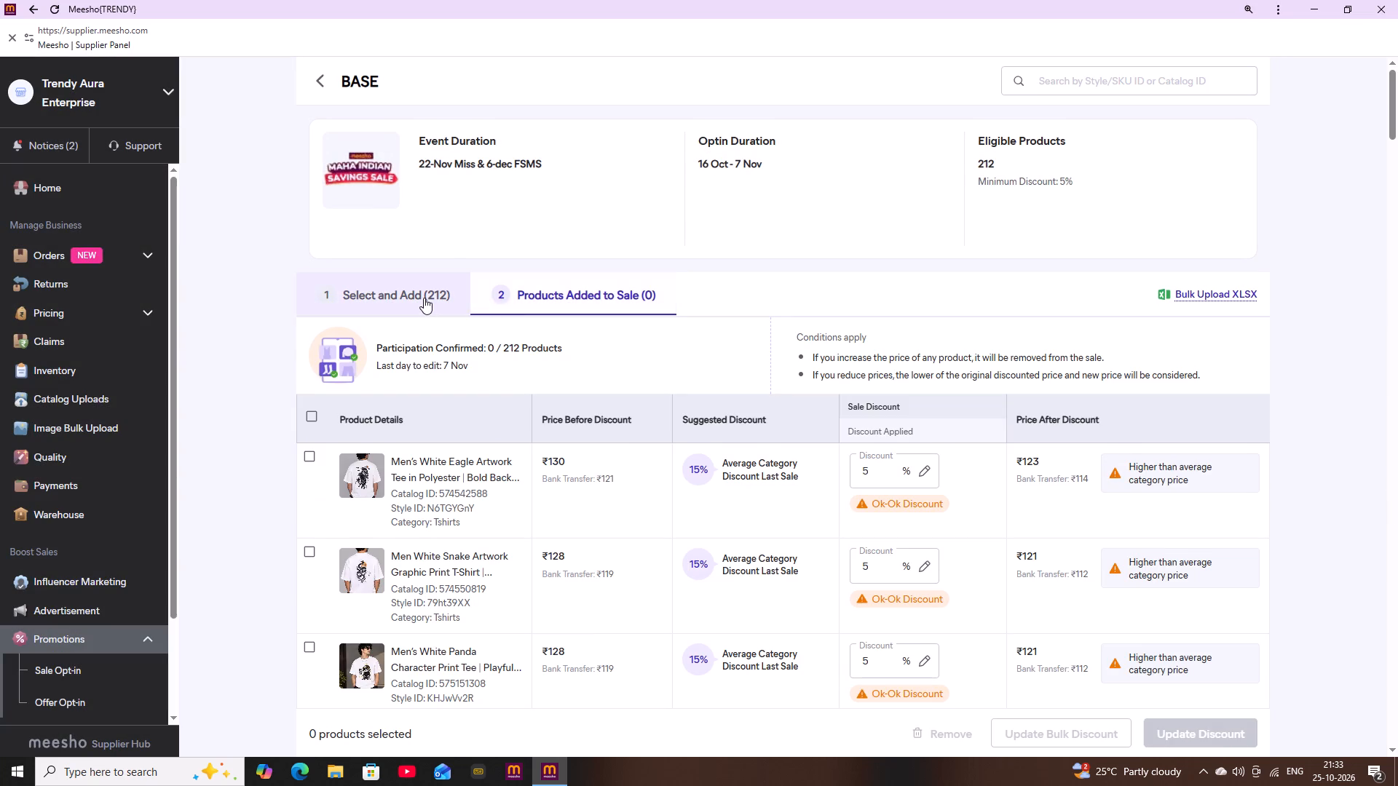
pyautogui.click(424, 298)
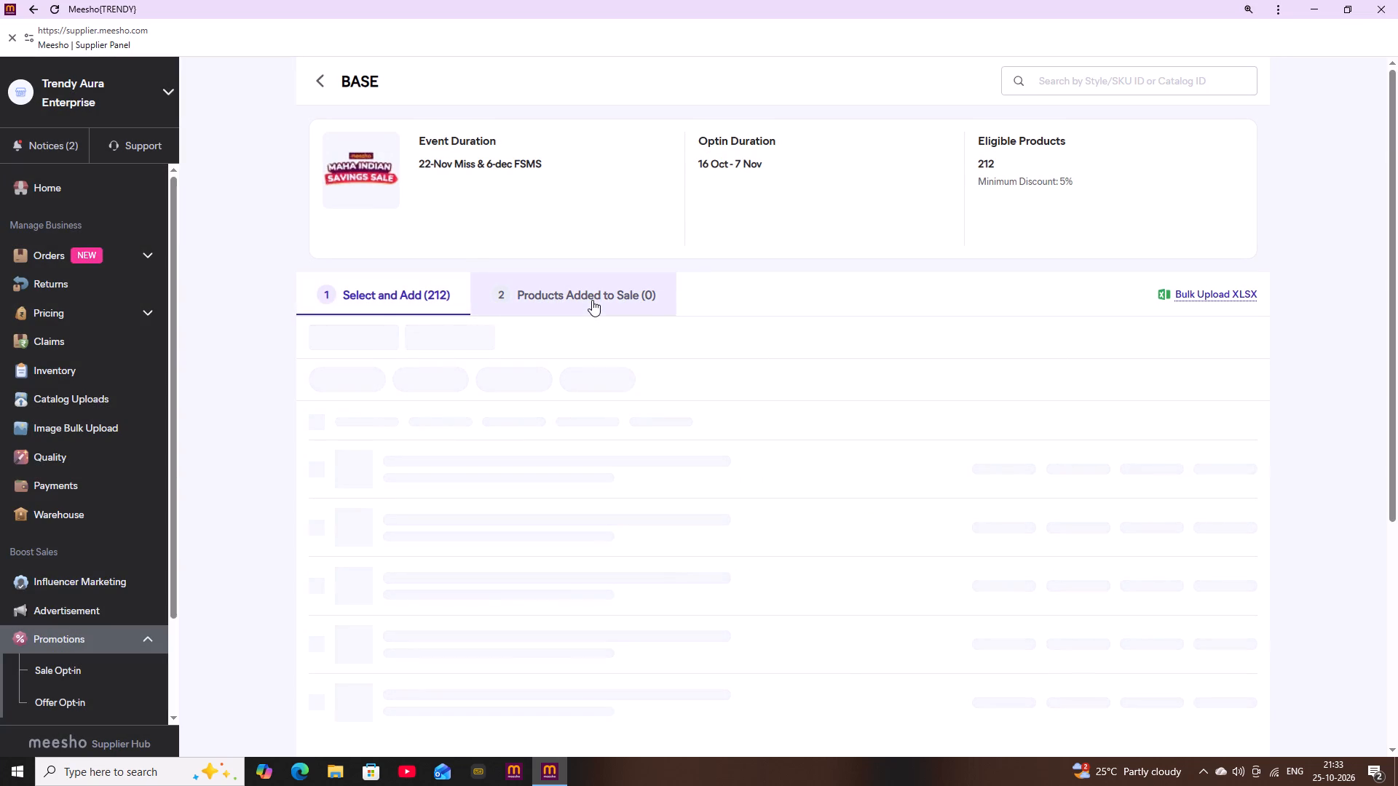
pyautogui.click(592, 300)
pyautogui.click(423, 303)
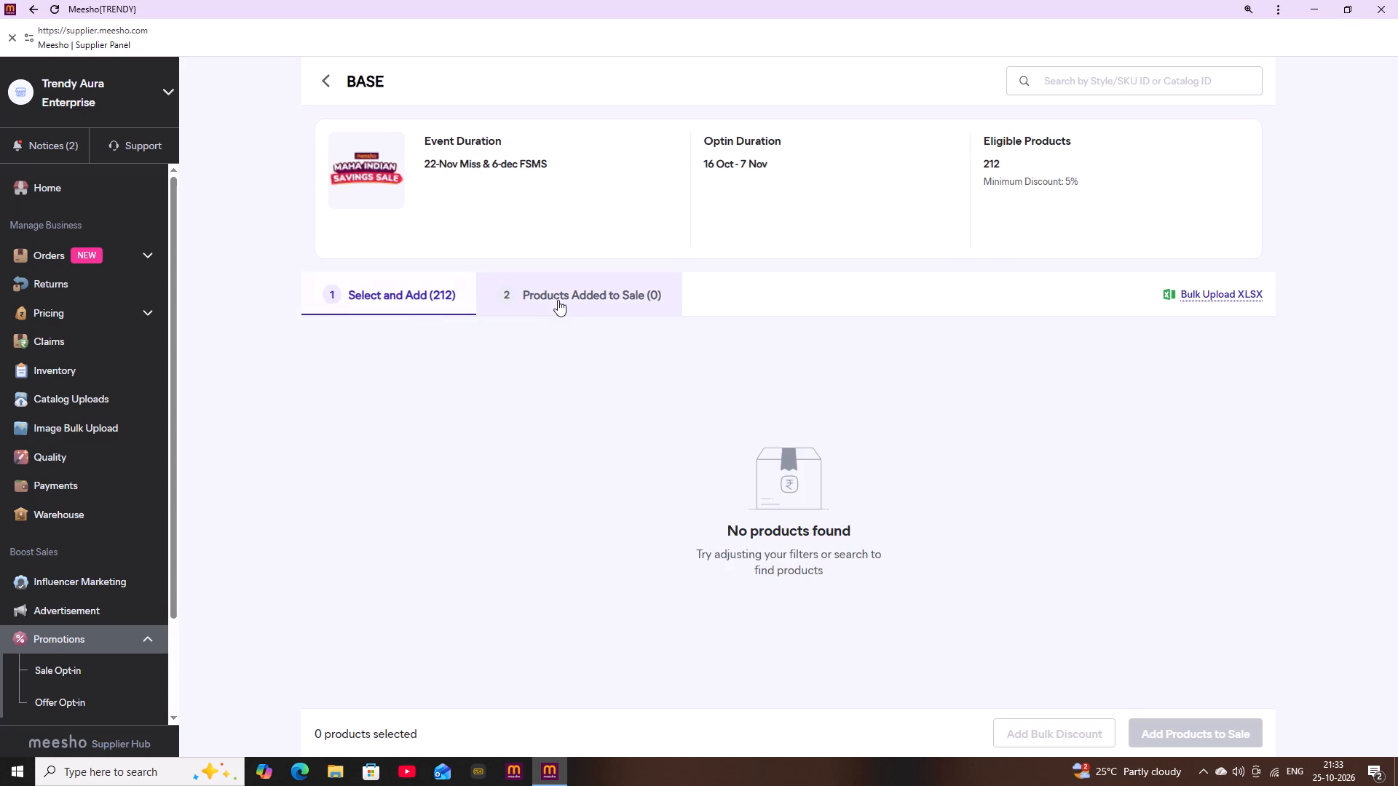
pyautogui.hotkey('ctrl', 'r')
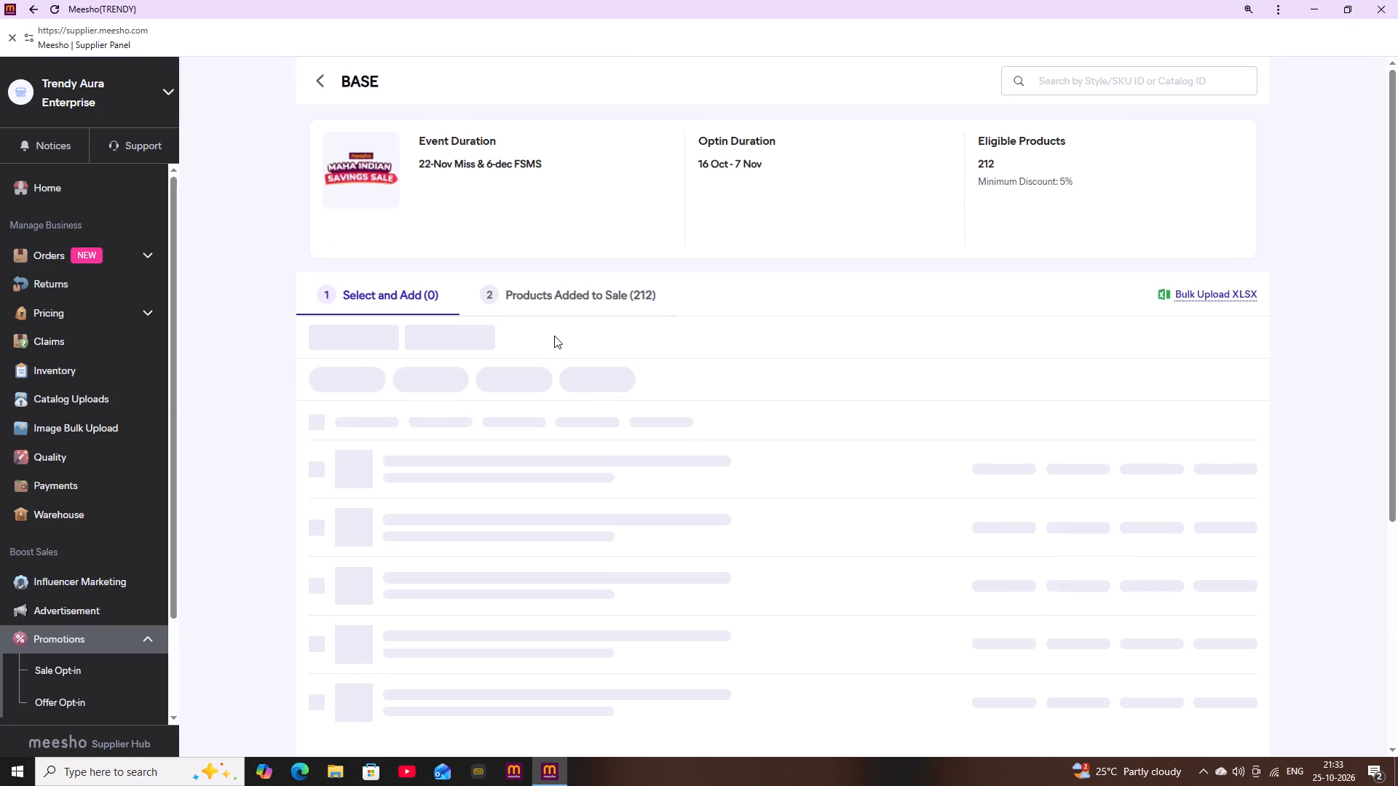
pyautogui.click(578, 309)
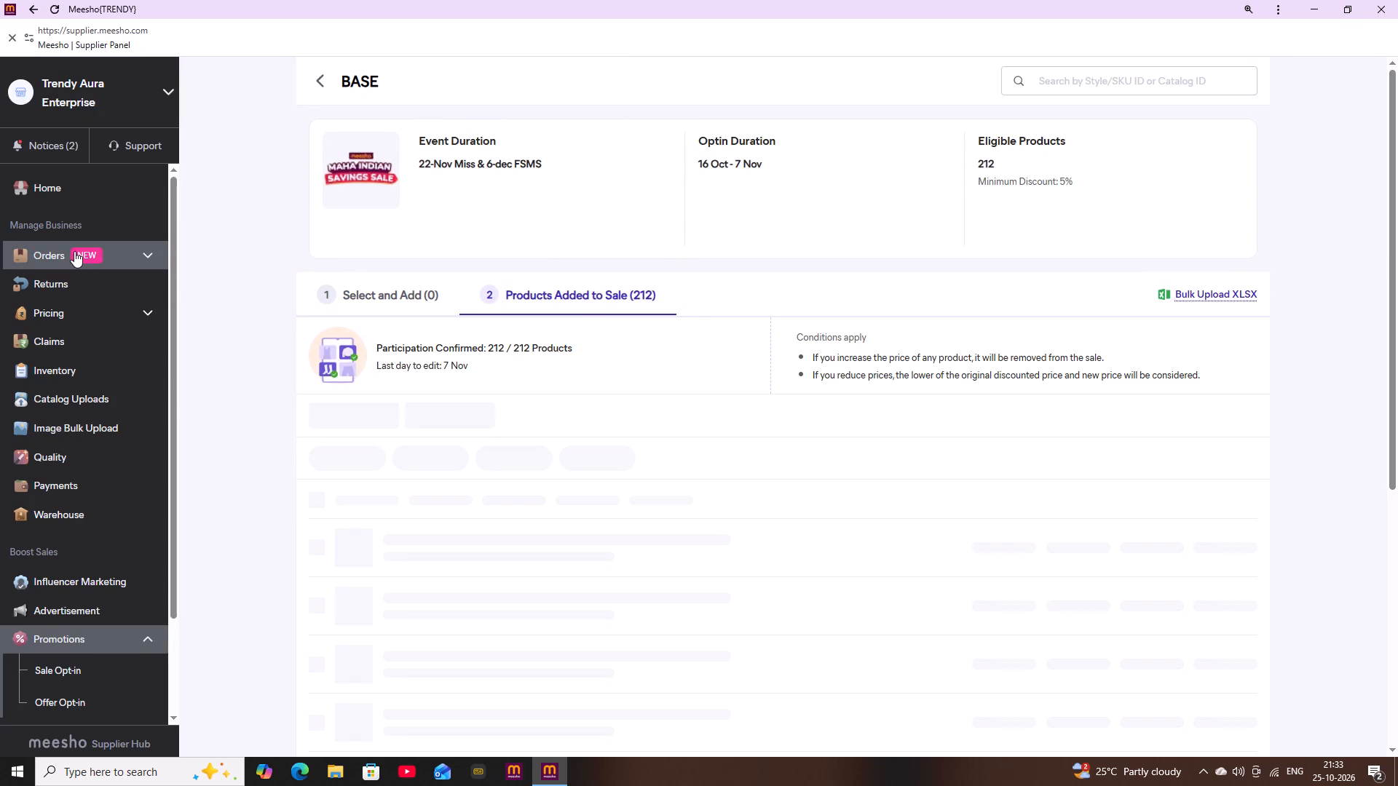
# Inspect the product image of the pending Men's White Smiley Beanie T-shirt order and accept the order.
pyautogui.click(74, 251)
pyautogui.scroll(-3, 488, 528)
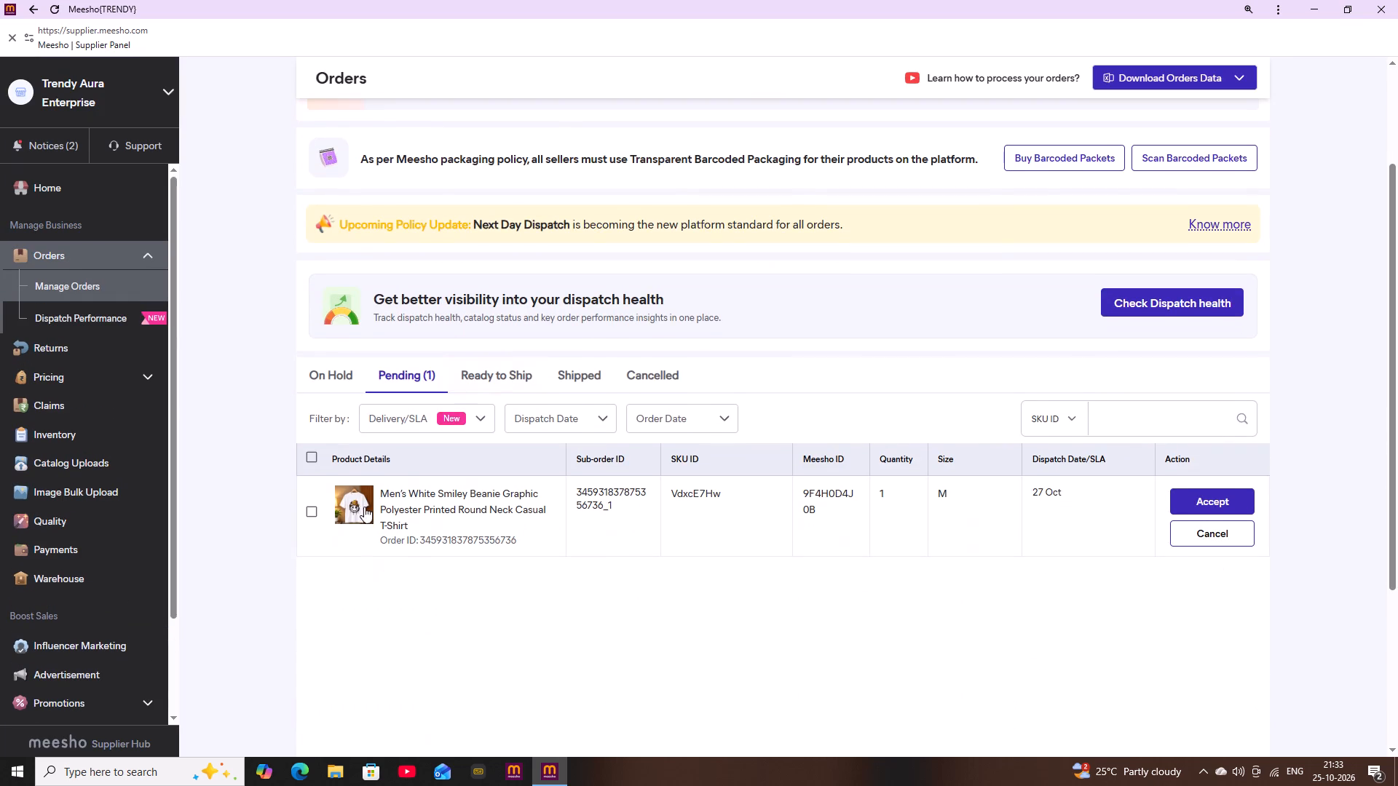
pyautogui.click(352, 504)
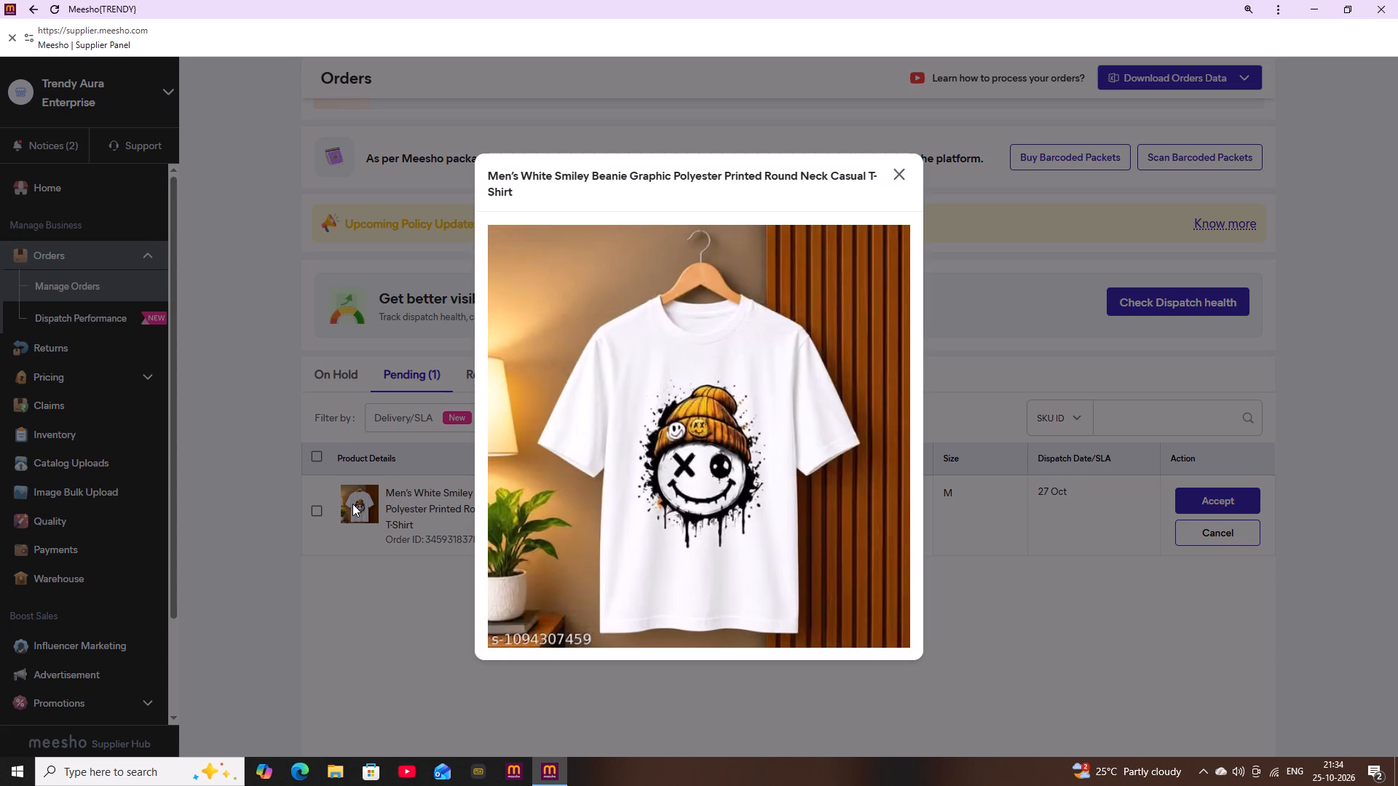
pyautogui.moveTo(904, 589); pyautogui.dragTo(913, 587)
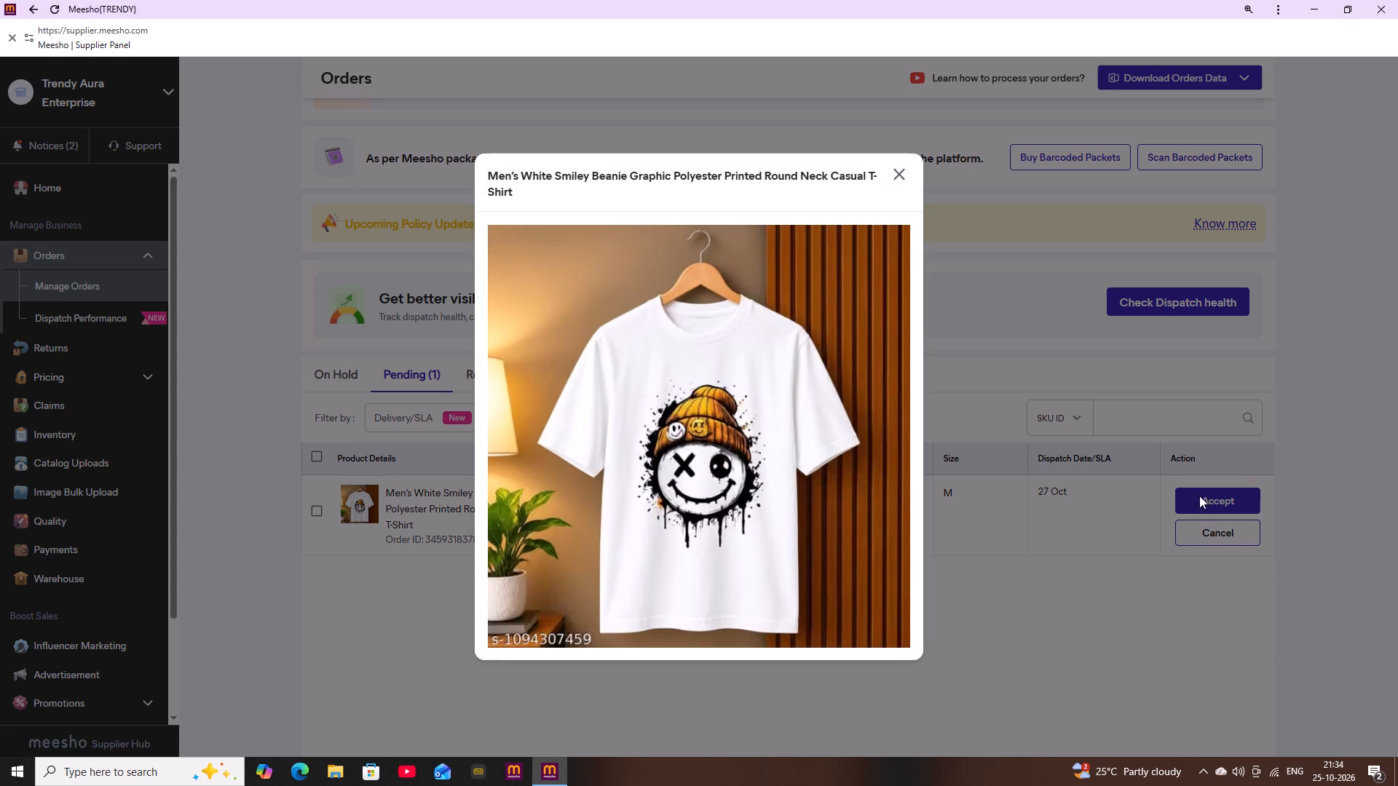
pyautogui.click(1204, 499)
pyautogui.click(1213, 498)
pyautogui.click(567, 441)
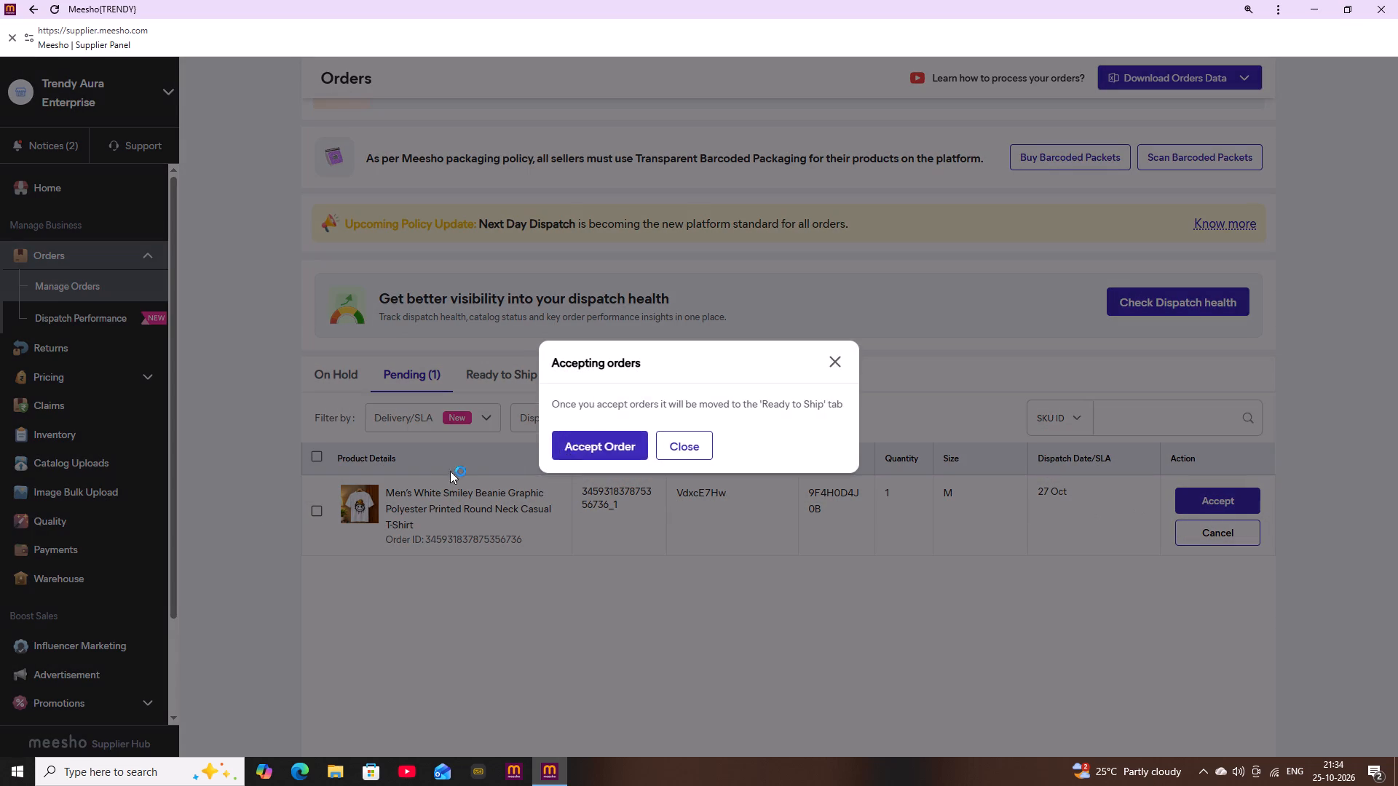
pyautogui.click(88, 520)
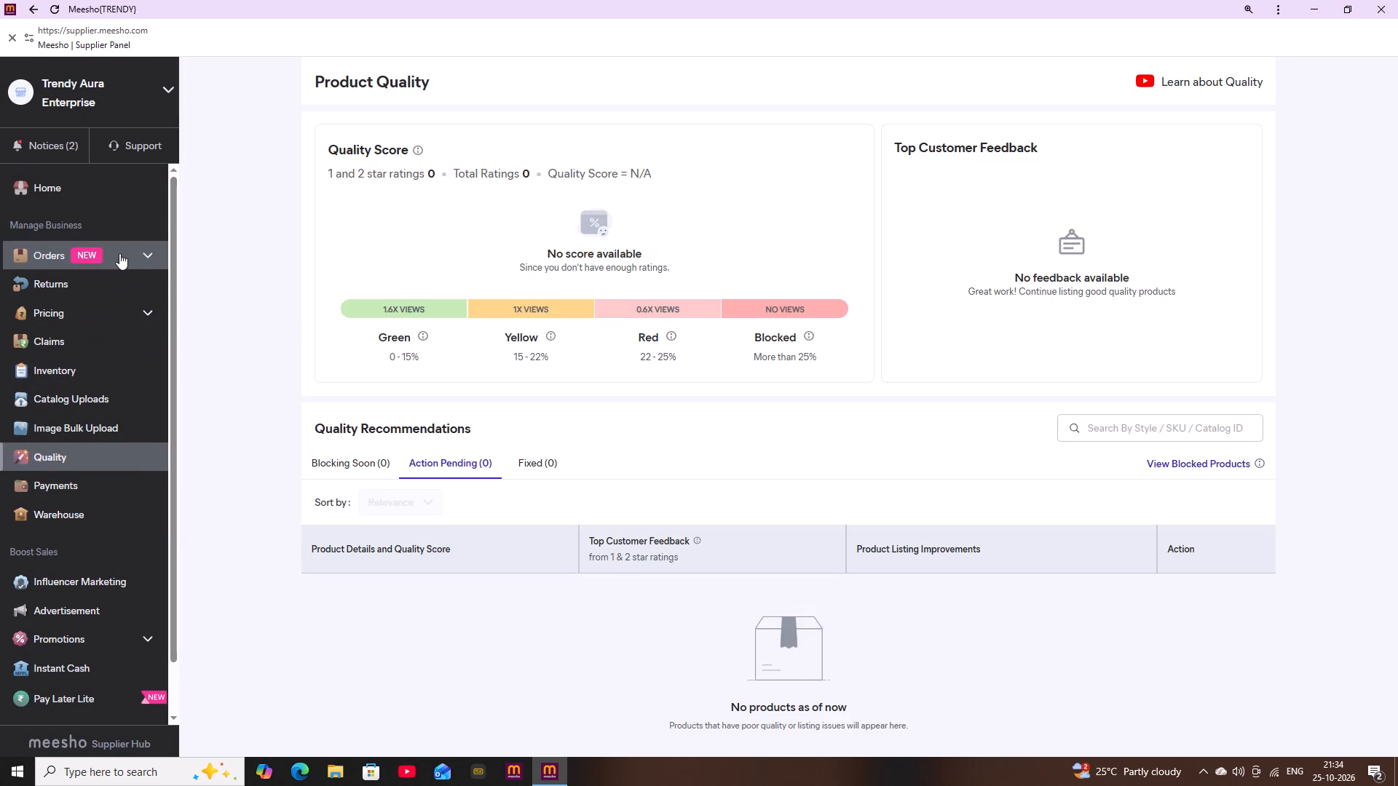
# Check the On Hold, Pending and Ready to Ship order lists of Trendy Aura Enterprise.
pyautogui.click(119, 253)
pyautogui.click(470, 534)
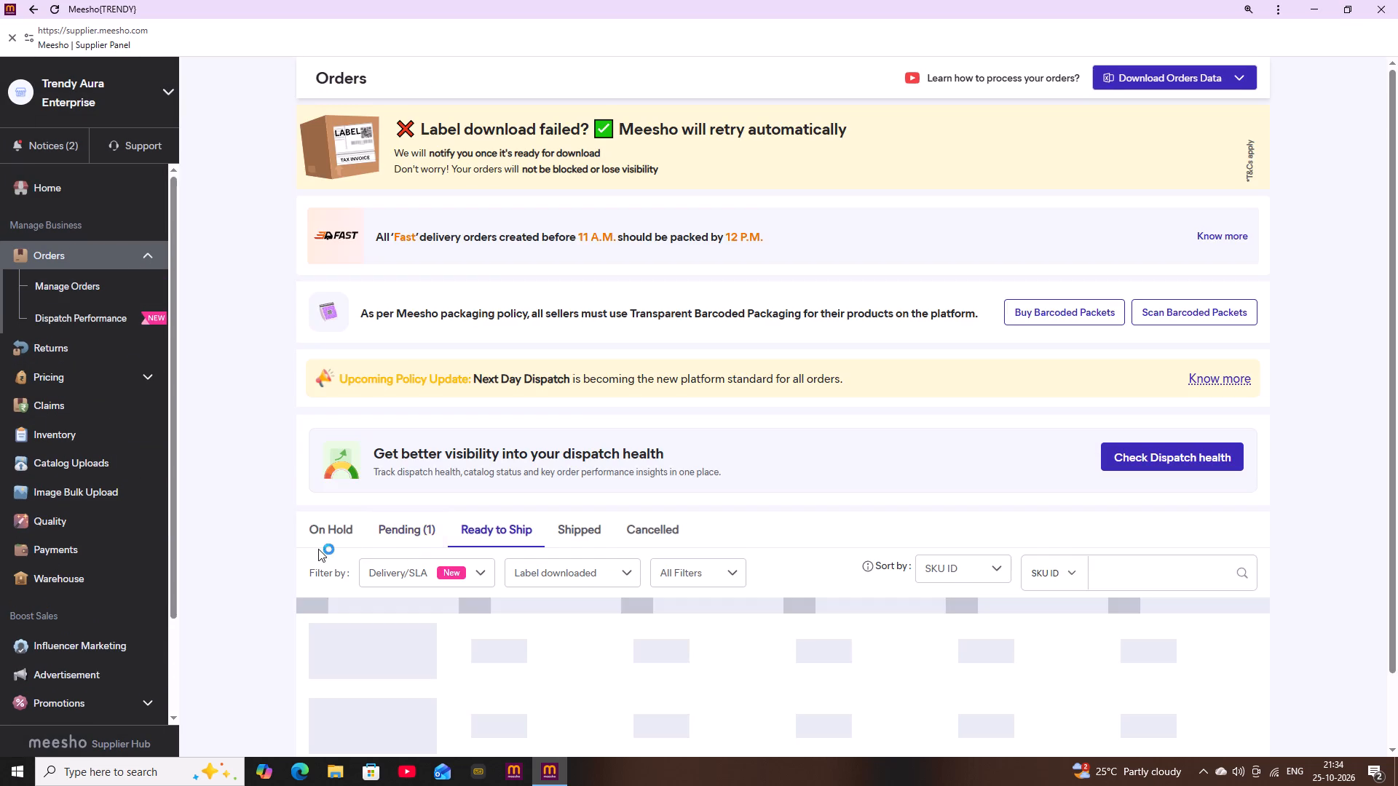
pyautogui.click(355, 520)
pyautogui.click(403, 525)
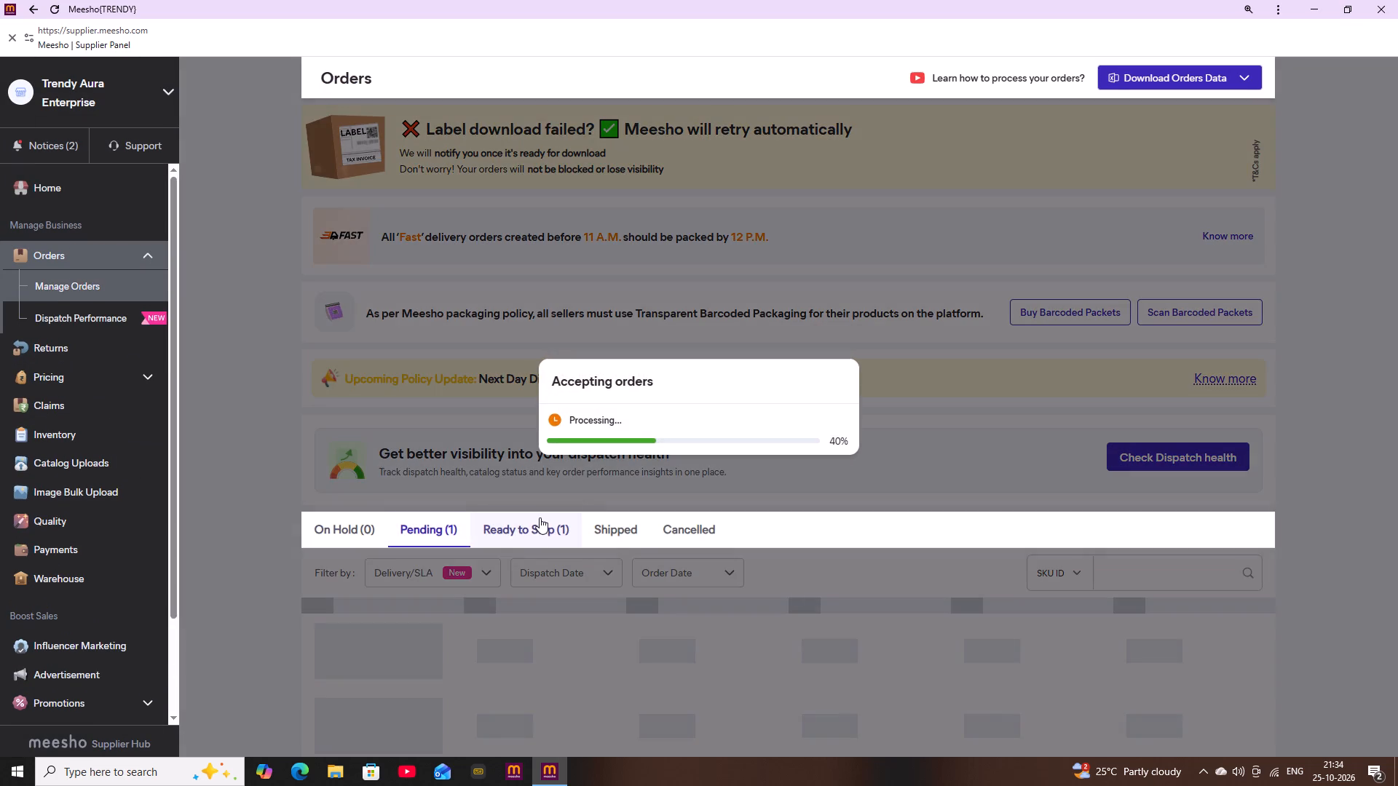
pyautogui.click(540, 517)
pyautogui.click(433, 539)
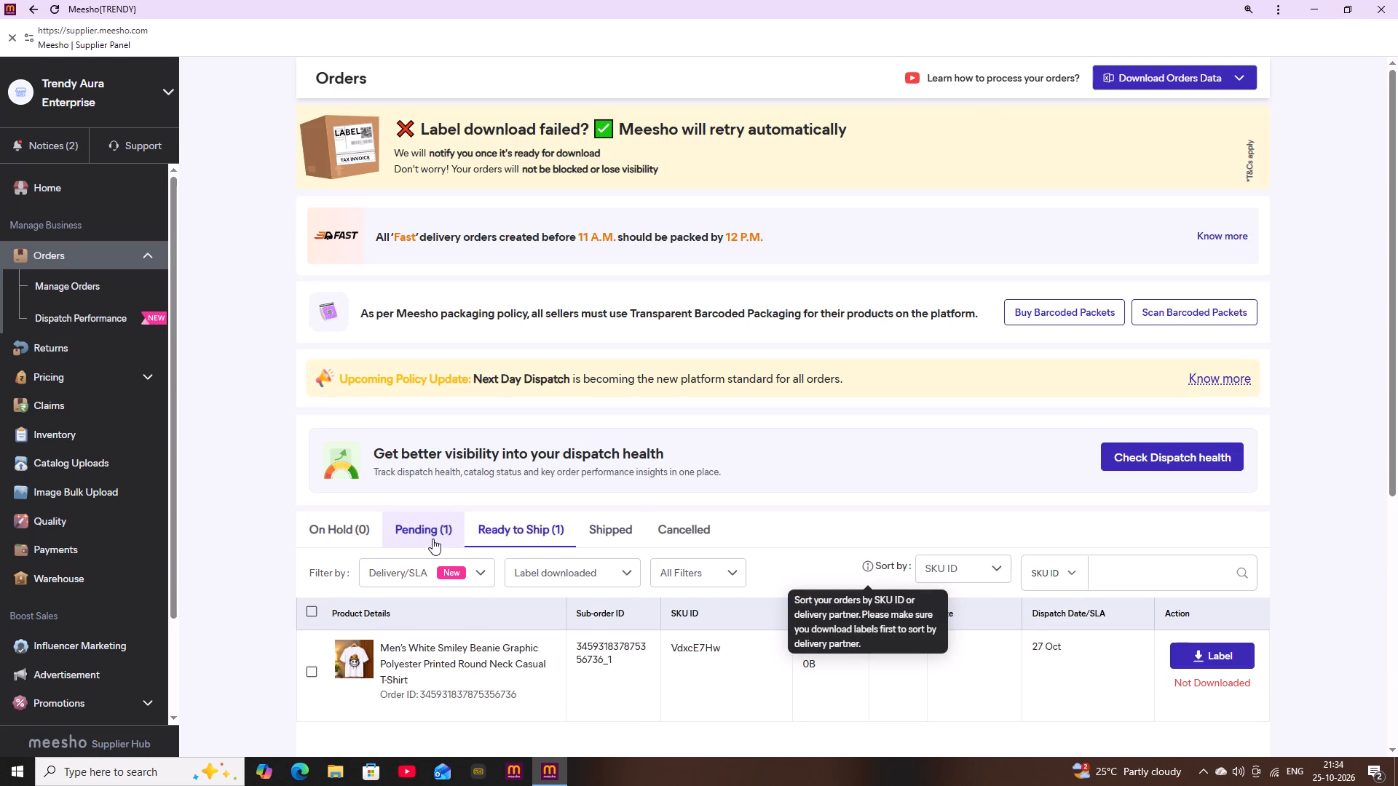
# Generate and download the shipping label for the ready-to-ship Men's White Smiley Beanie T-shirt order, without the manifest.
pyautogui.click(492, 528)
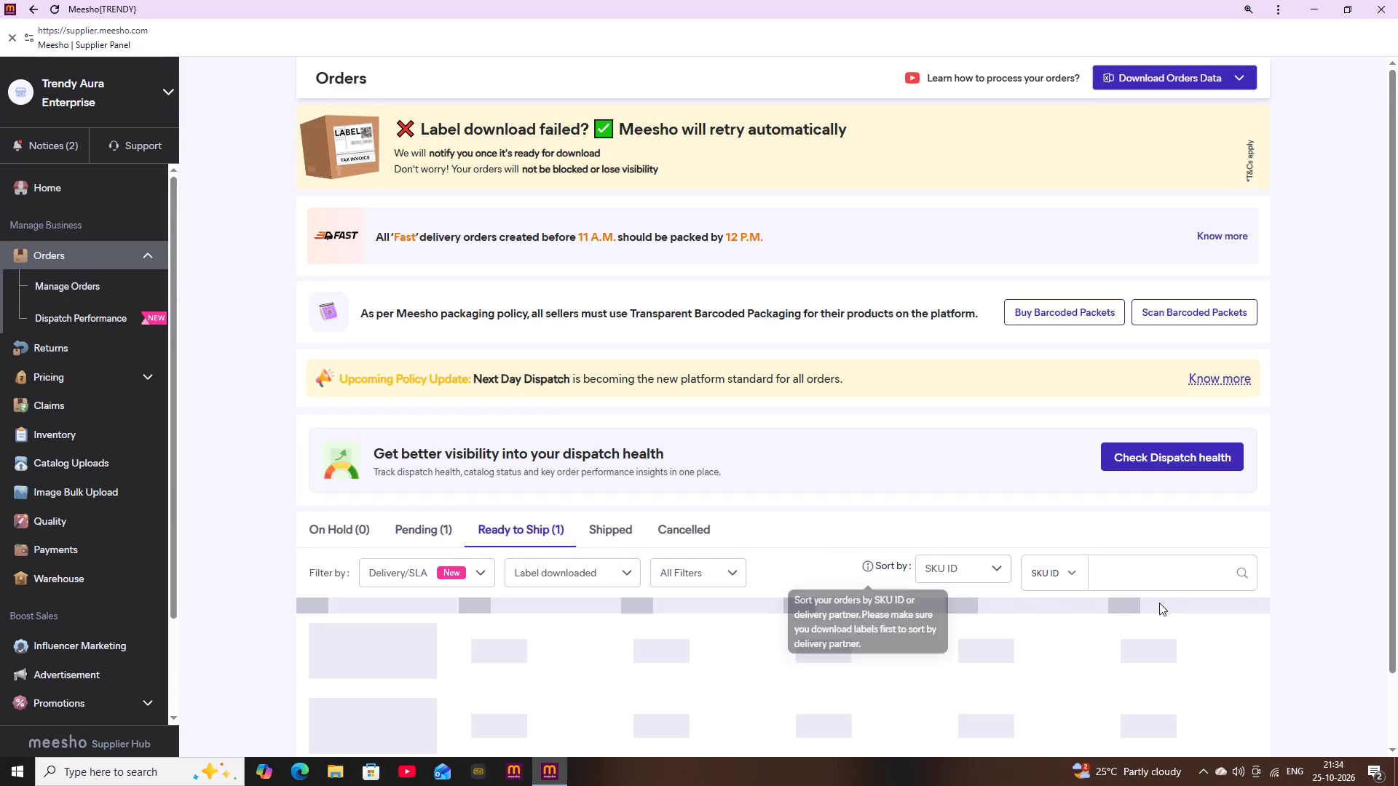
pyautogui.scroll(-2, 1172, 605)
pyautogui.click(1201, 517)
pyautogui.click(431, 381)
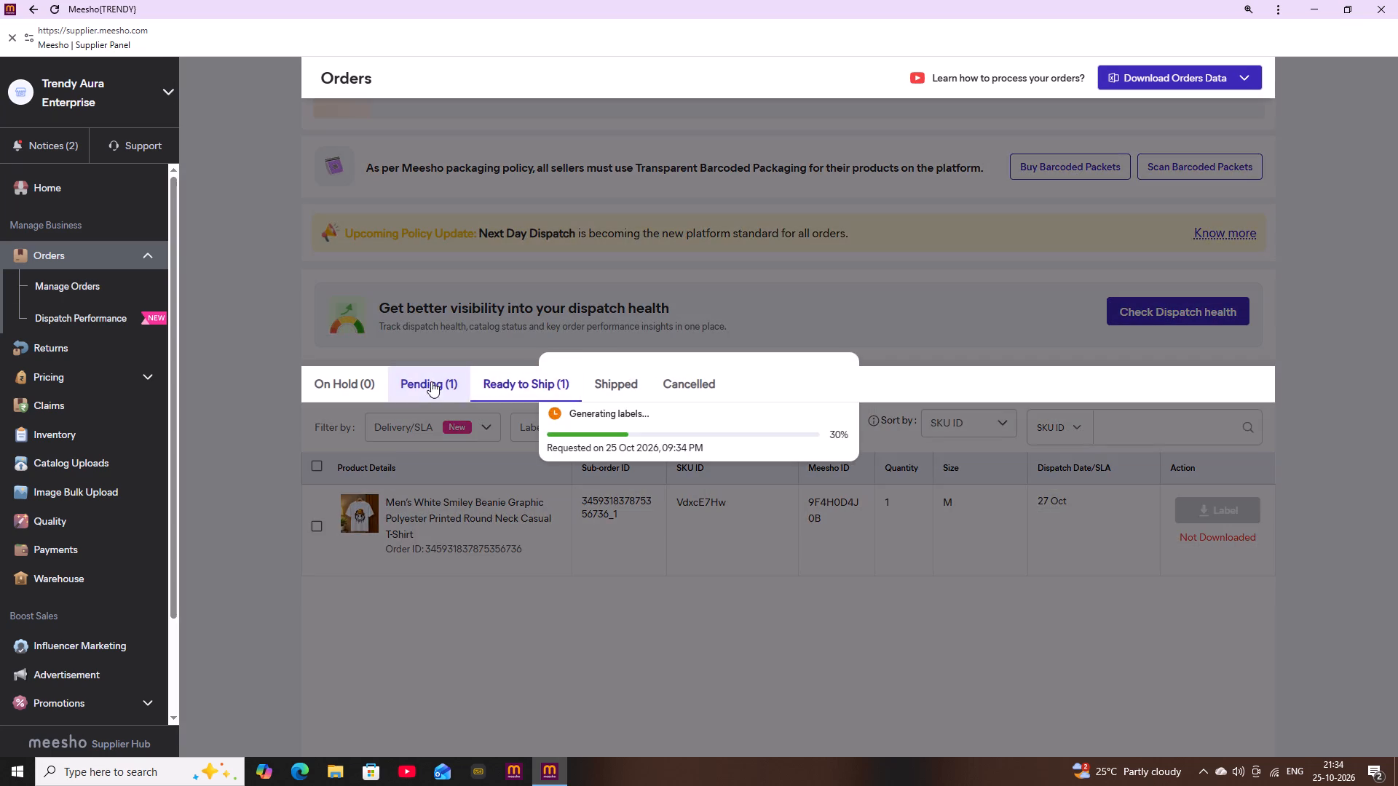
pyautogui.click(615, 471)
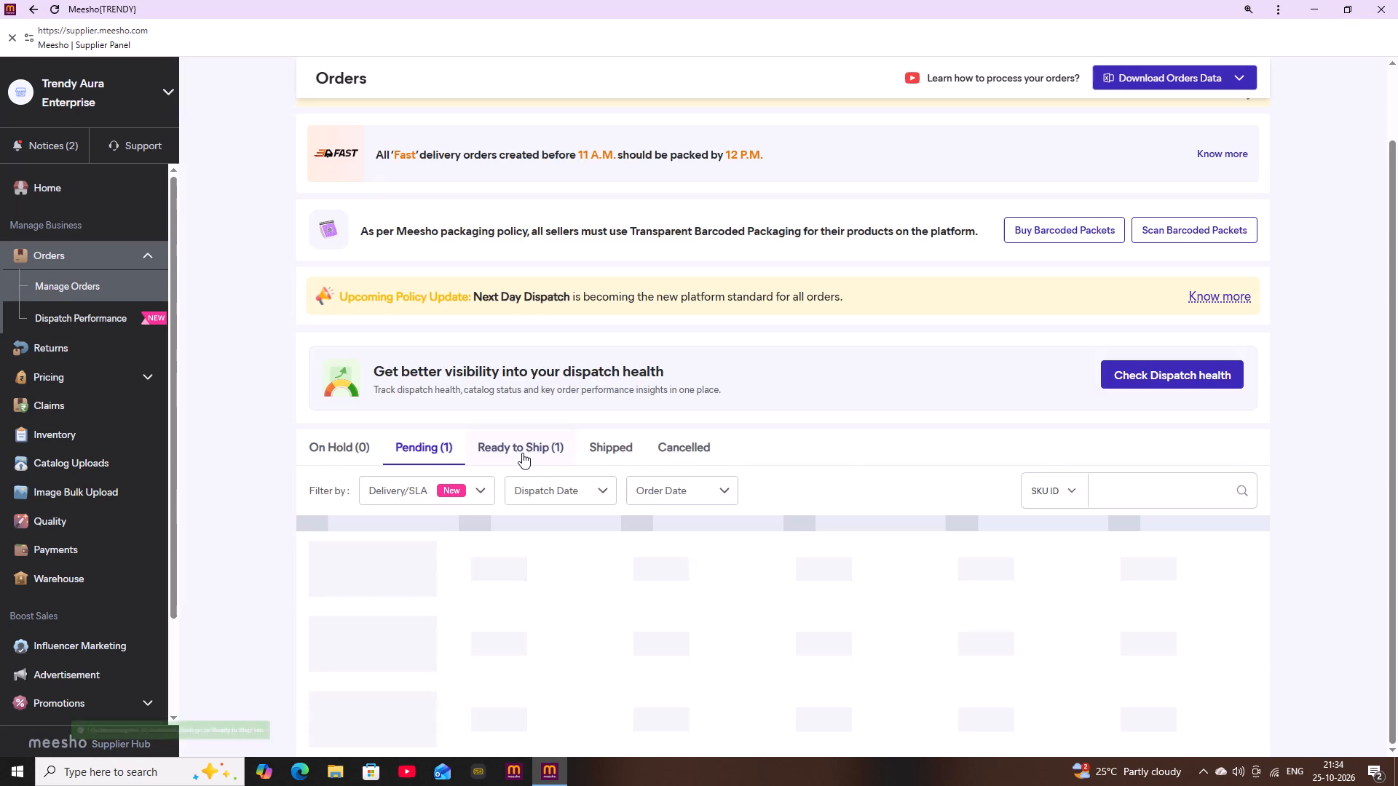
pyautogui.click(517, 450)
pyautogui.click(603, 451)
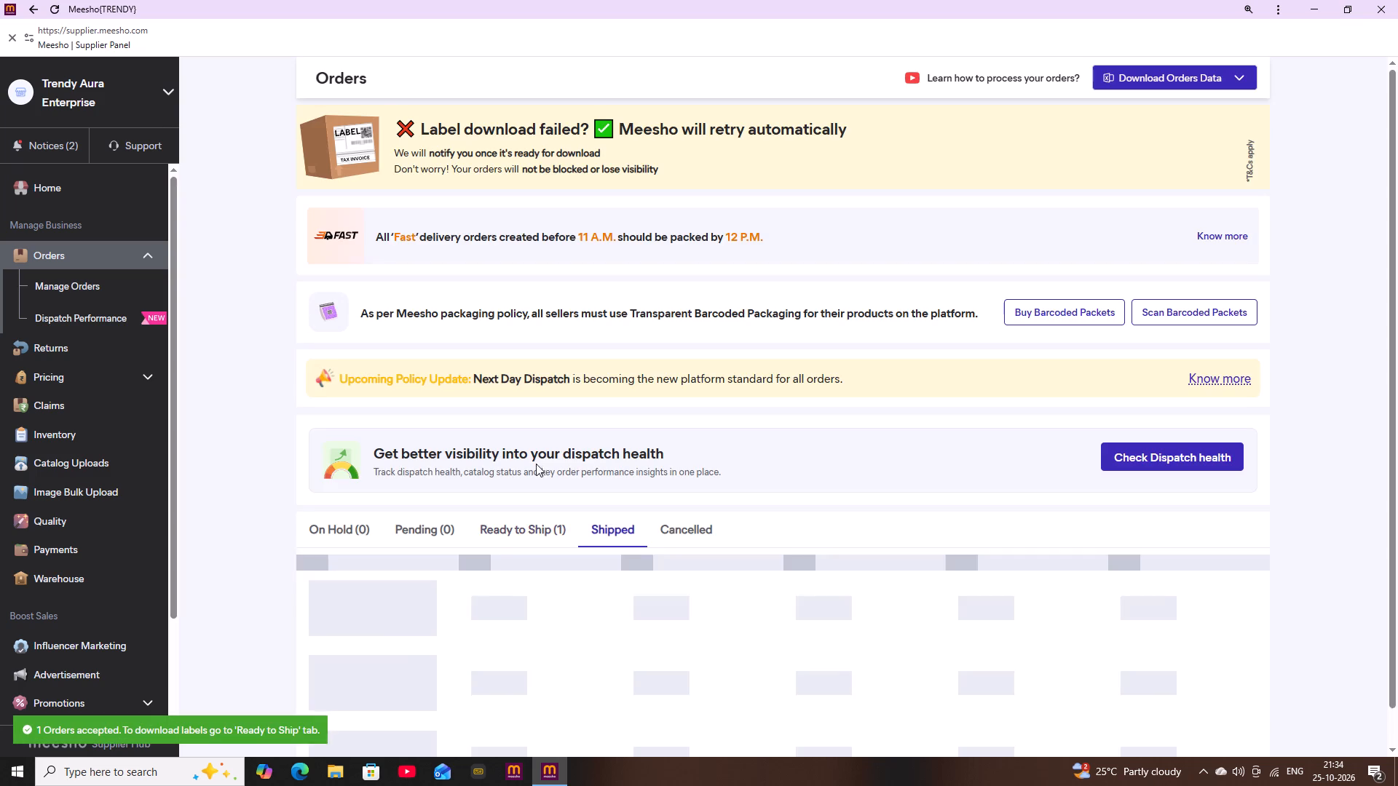
pyautogui.click(526, 518)
pyautogui.click(403, 527)
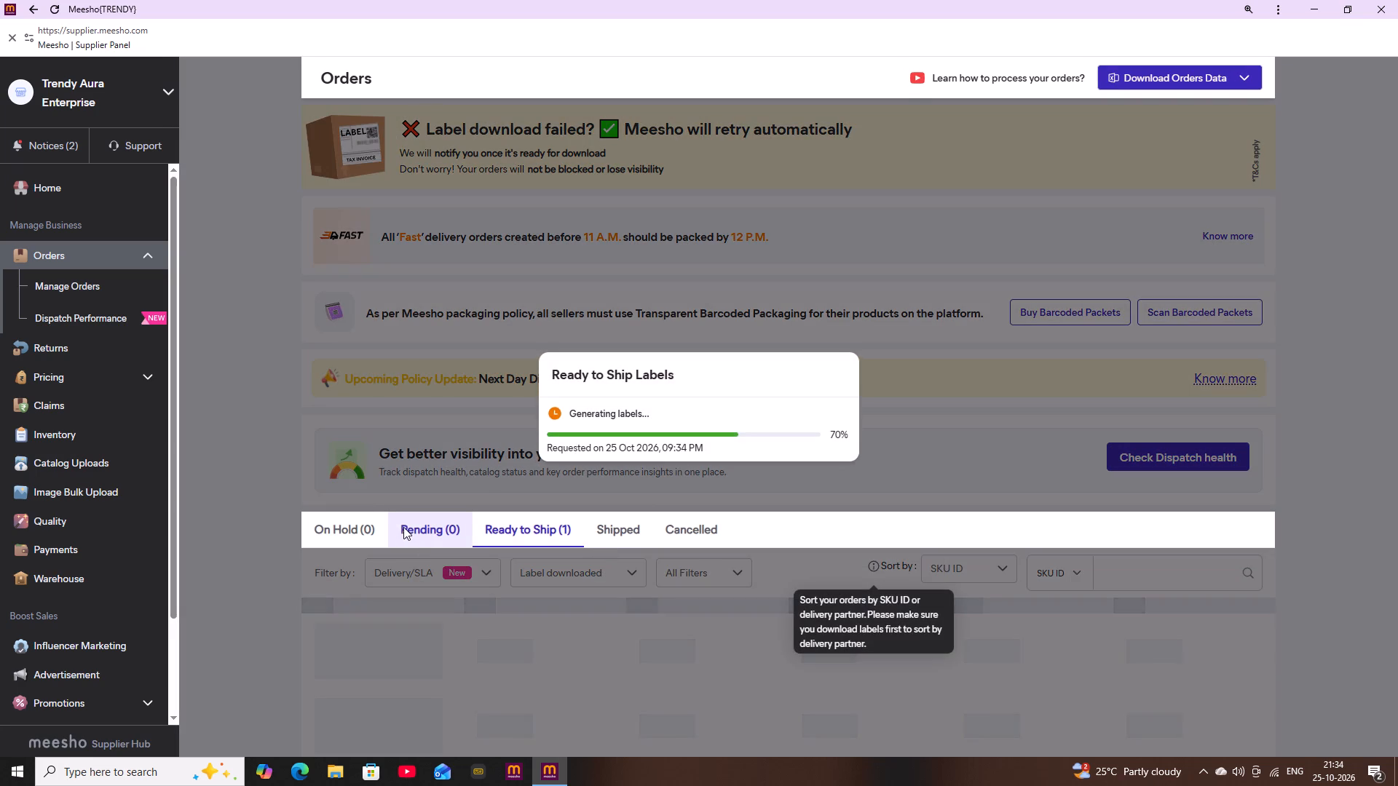
pyautogui.click(543, 541)
pyautogui.click(639, 477)
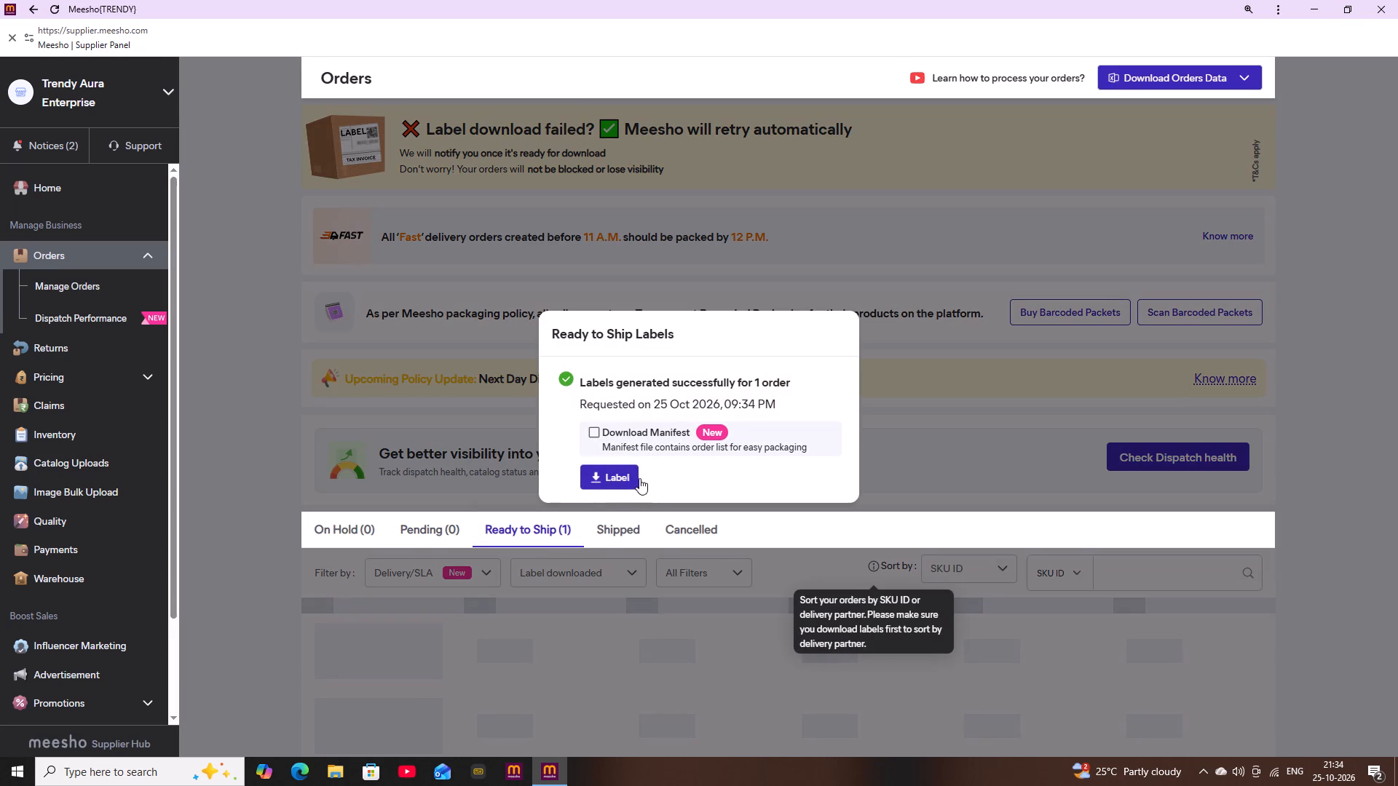
pyautogui.click(636, 484)
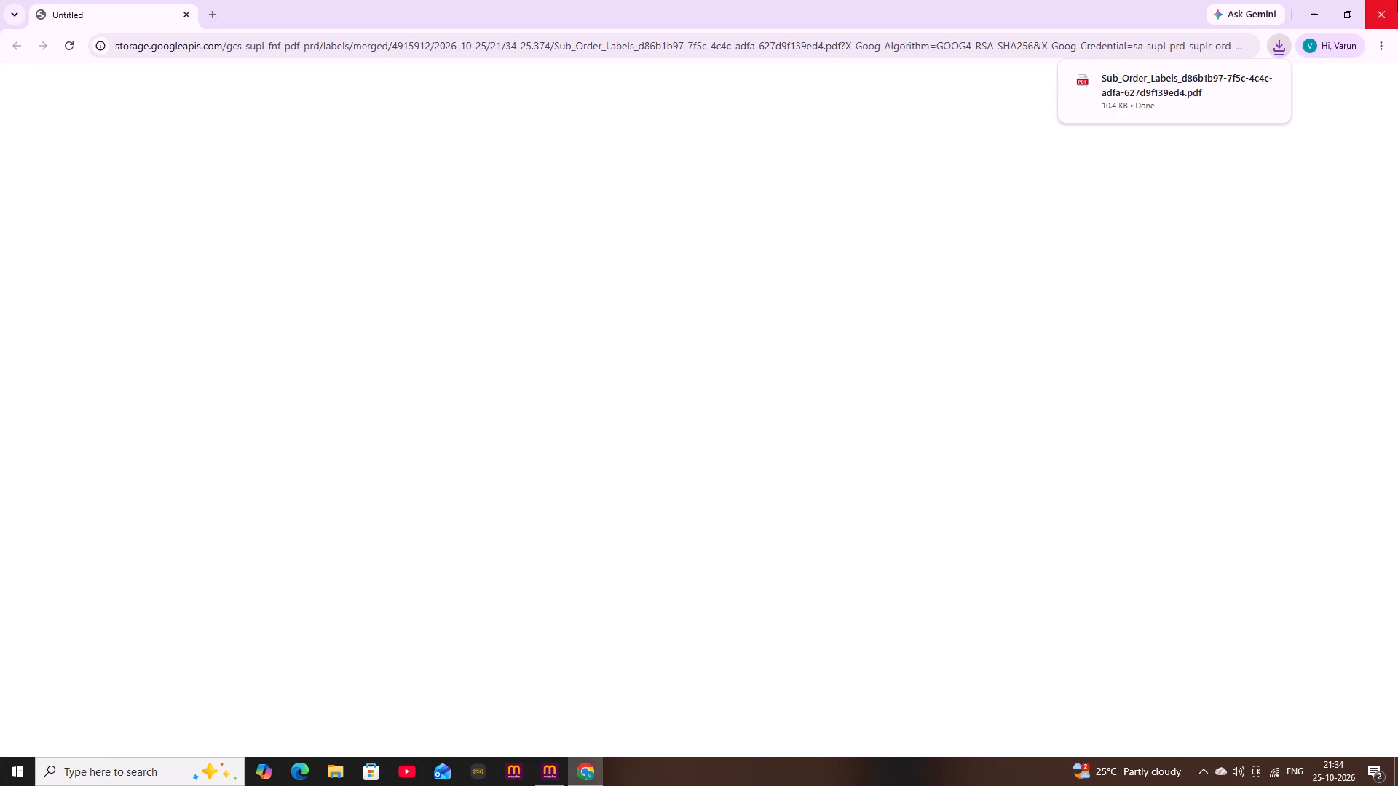
pyautogui.click(1397, 1)
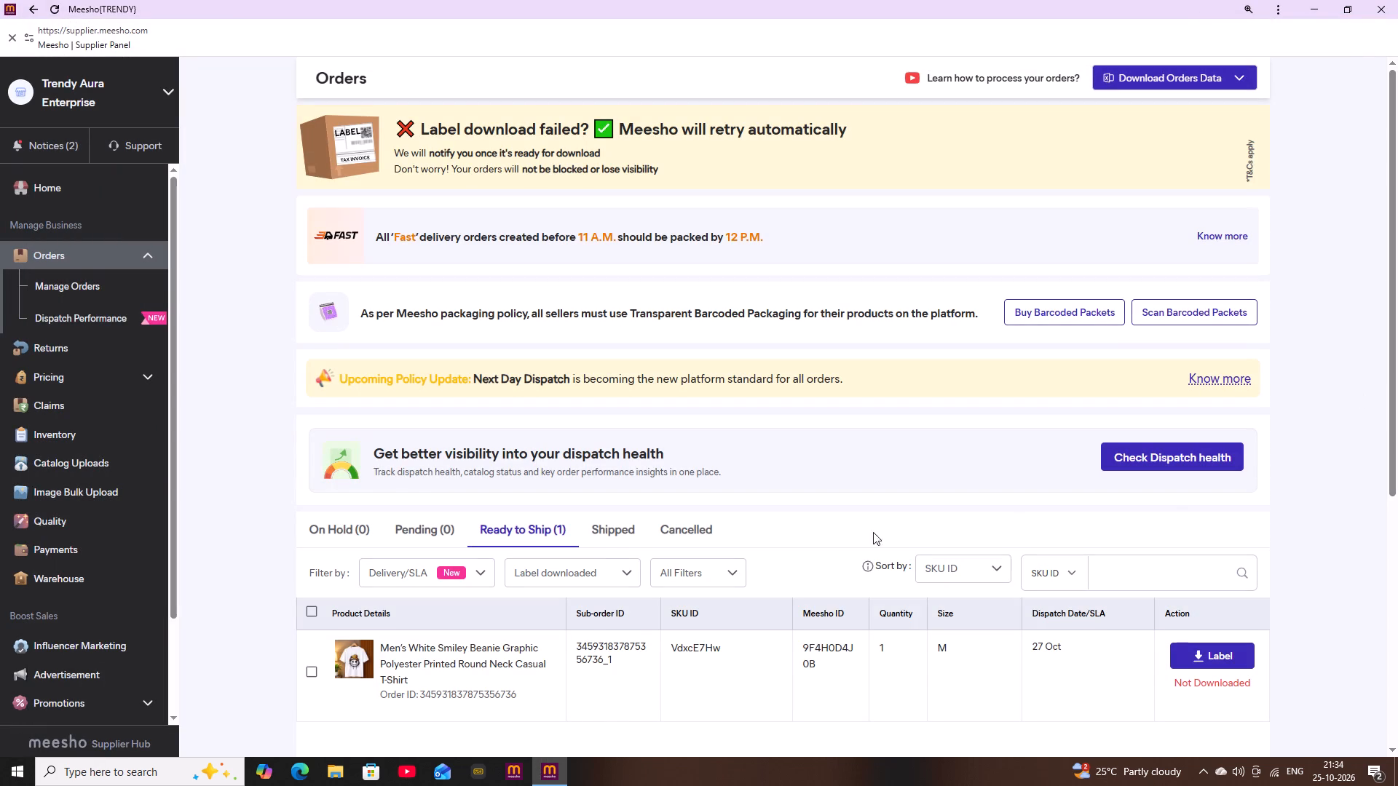
# Refresh the Ready to Ship list to check the order's label status, and close the Trendy Aura Enterprise supplier panel.
pyautogui.click(603, 536)
pyautogui.click(531, 539)
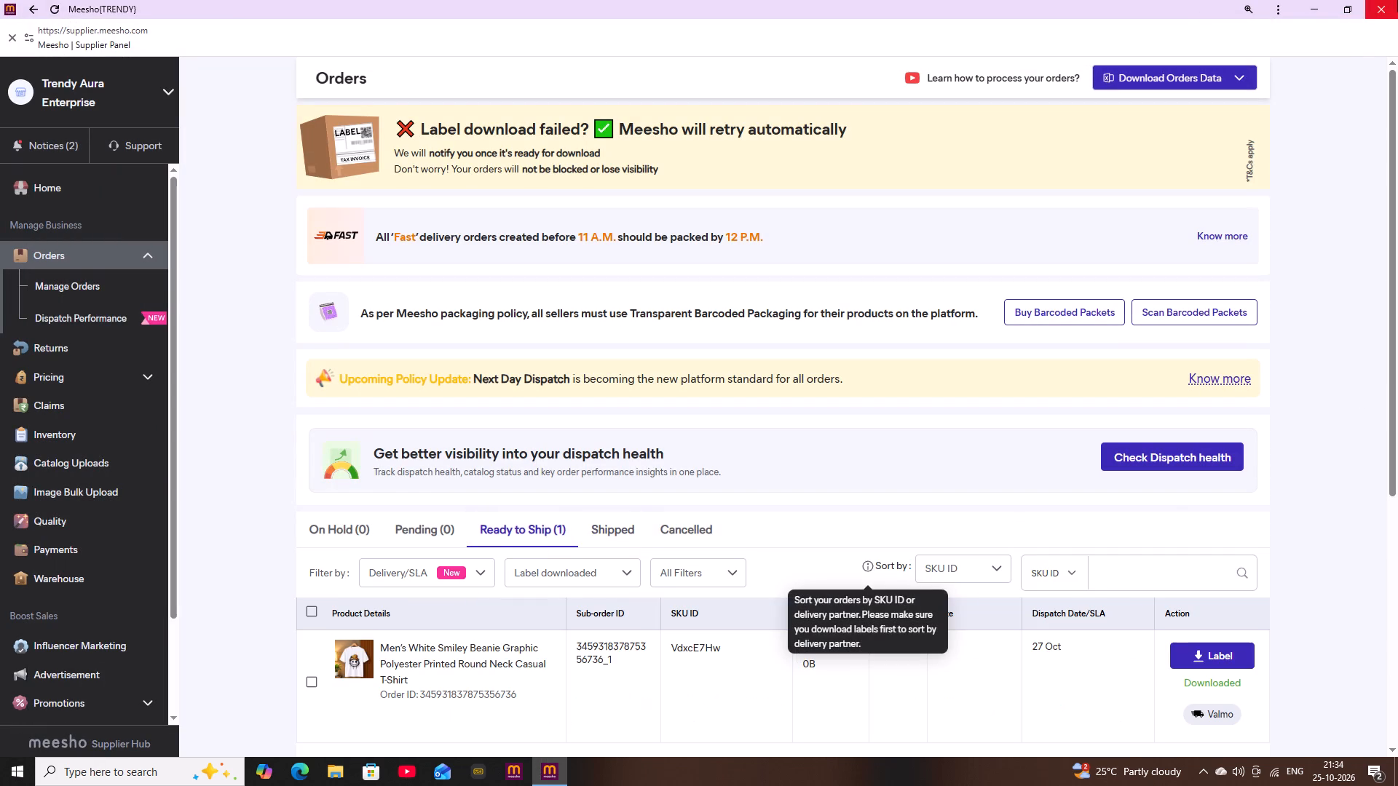
pyautogui.click(1397, 0)
# Switch to the Trend Aura Enterprise supplier panel, check its On Hold orders and examine the products and sizes in its Pending orders.
pyautogui.tripleClick(1194, 20)
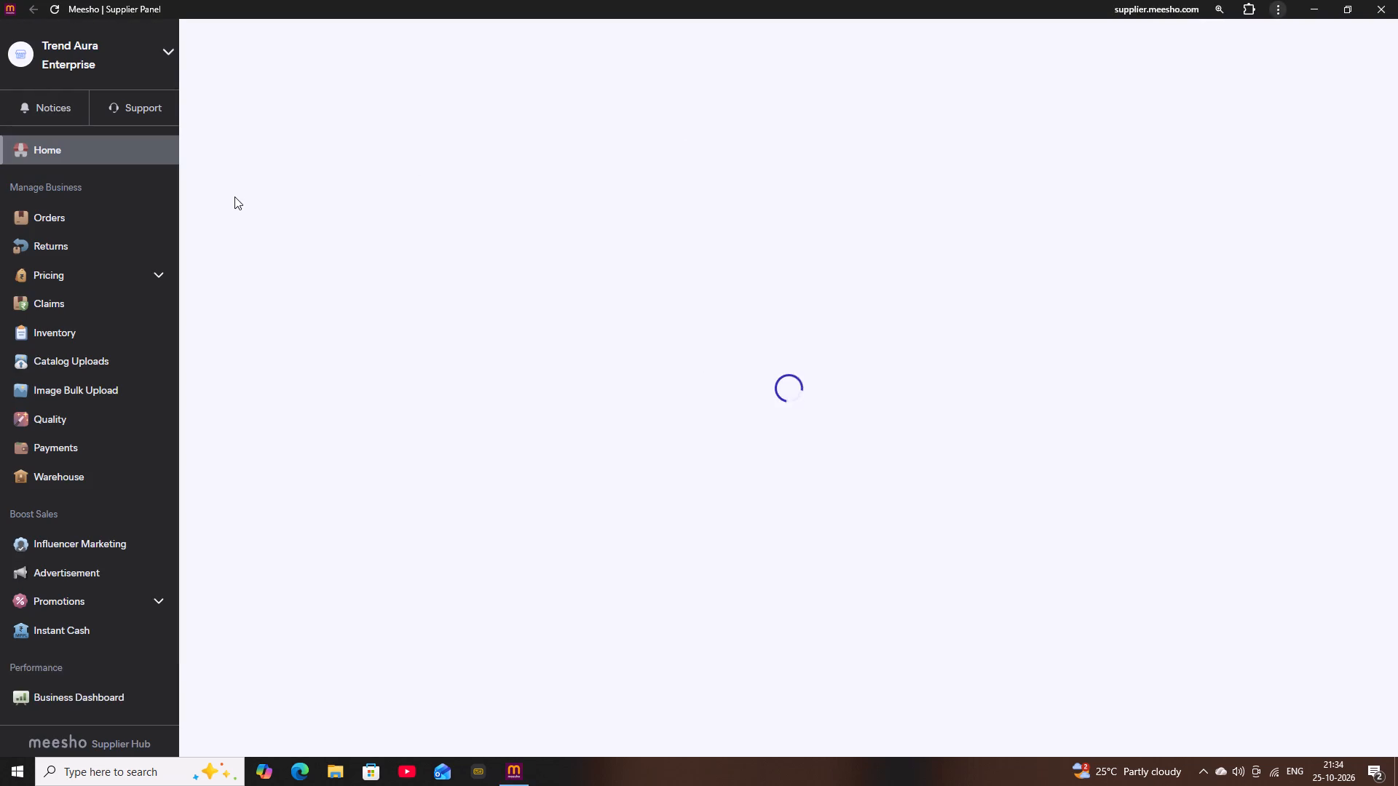
pyautogui.click(361, 213)
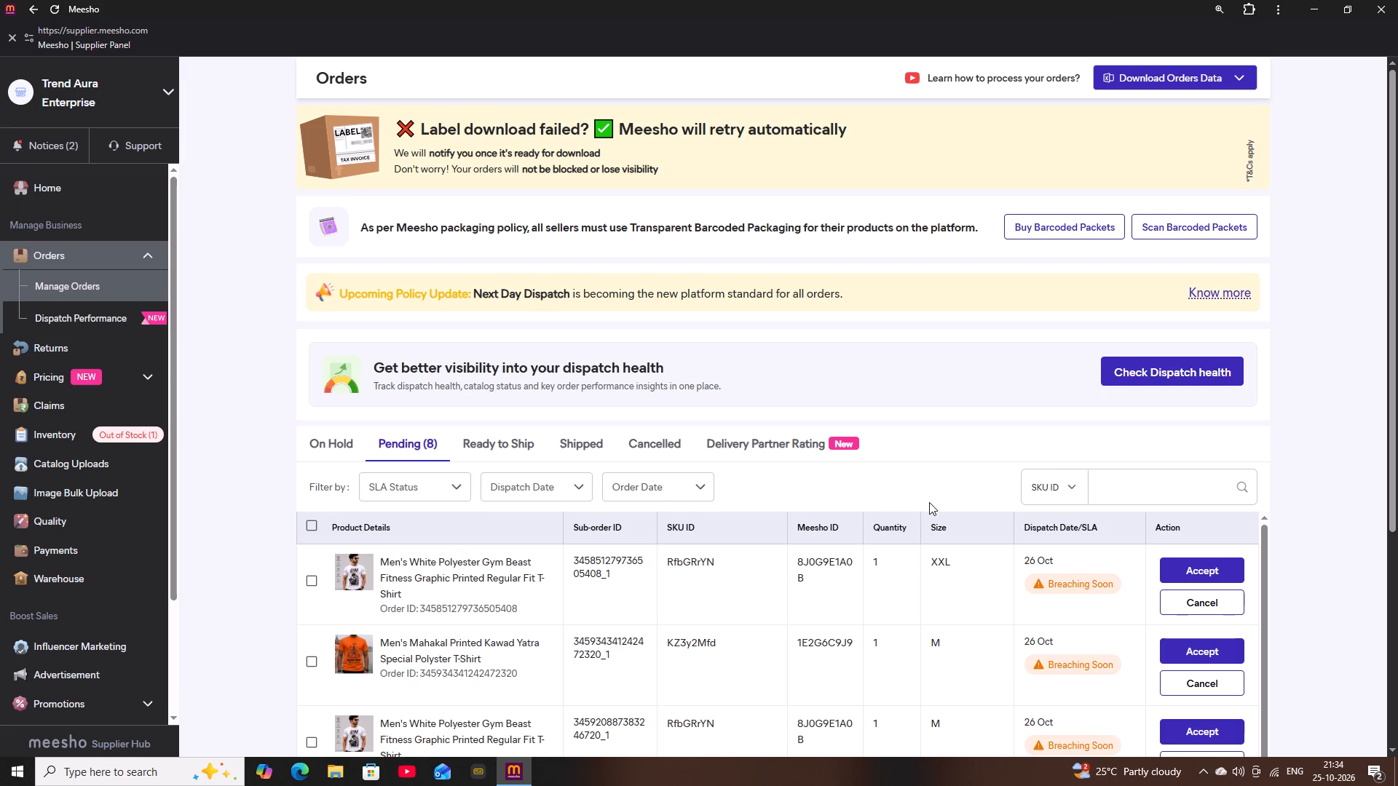
pyautogui.scroll(-4, 929, 502)
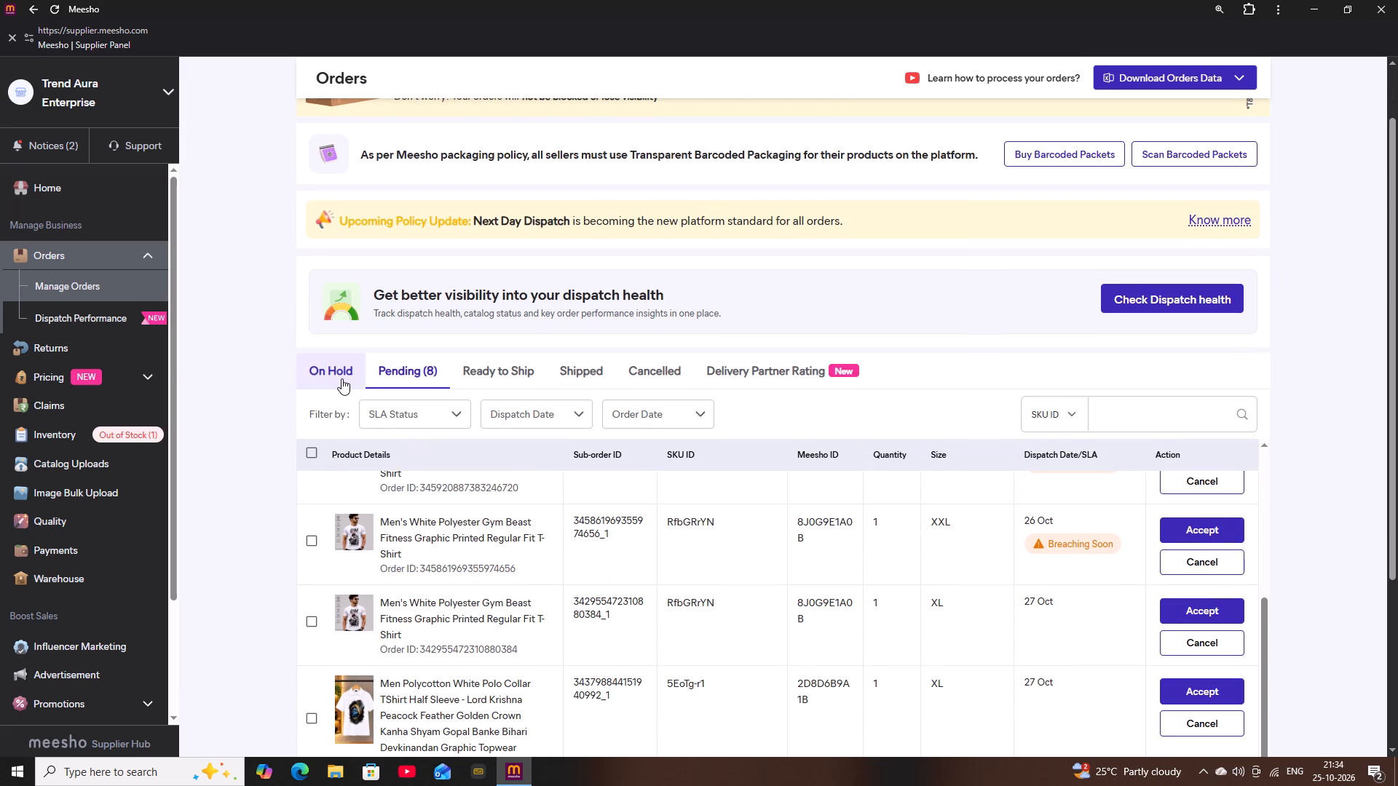
pyautogui.click(341, 378)
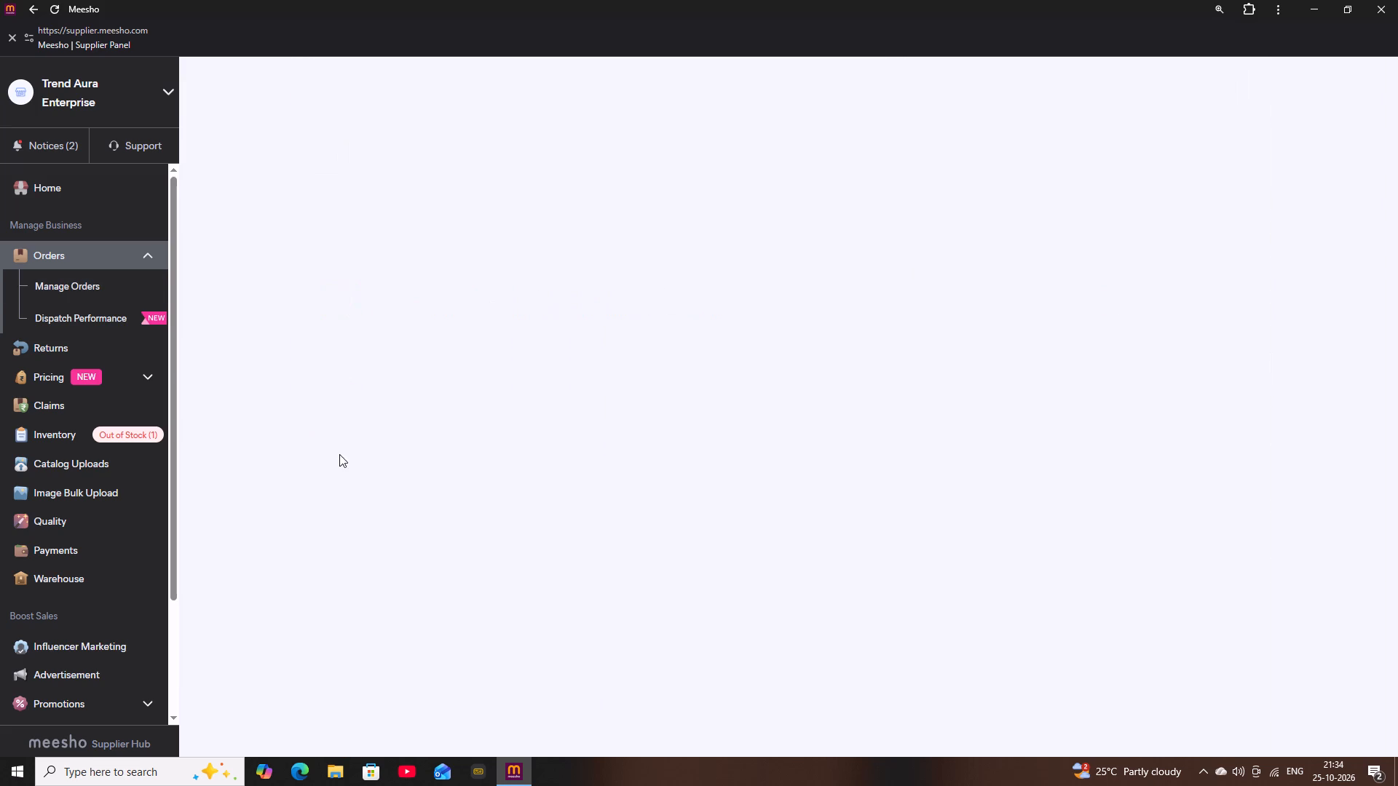
pyautogui.scroll(-2, 356, 461)
pyautogui.click(422, 287)
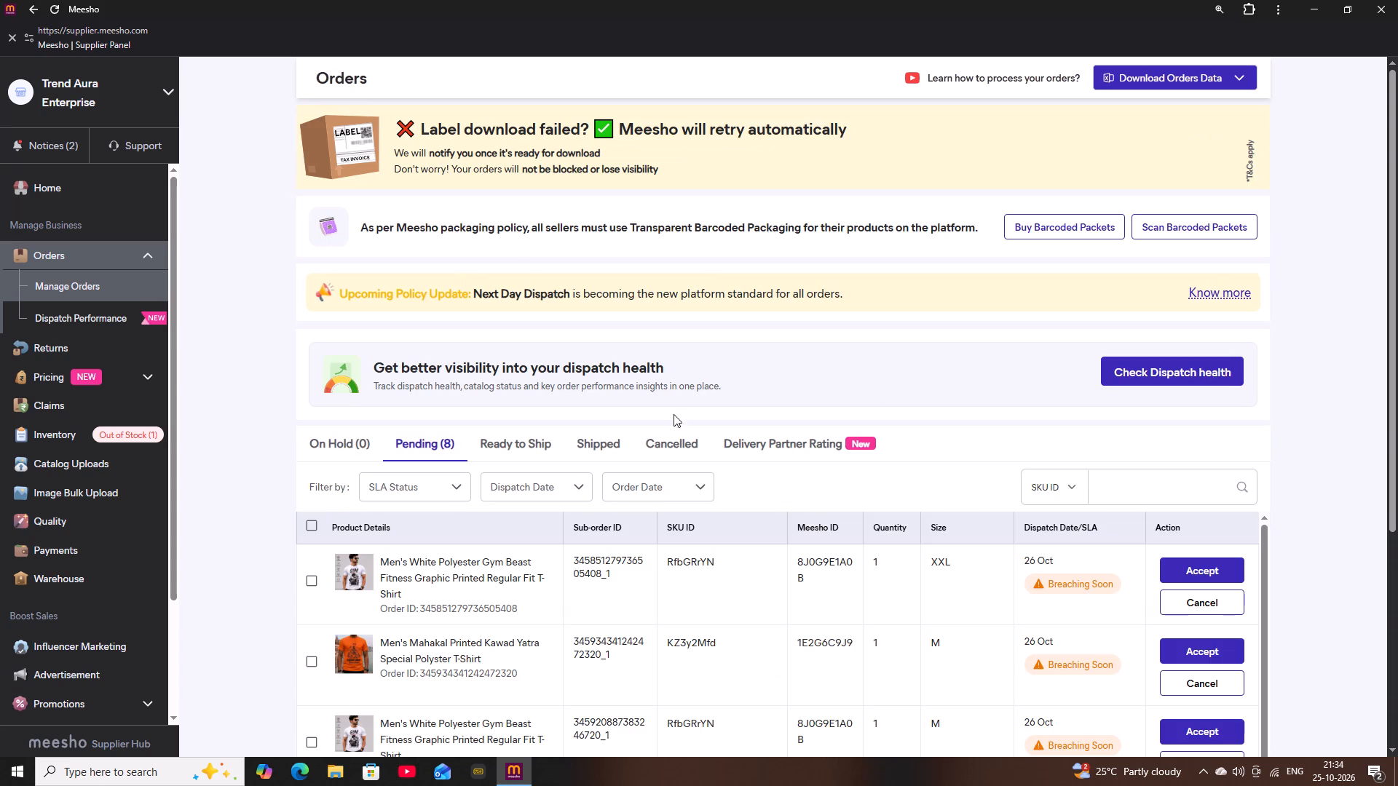
pyautogui.moveTo(1397, 477); pyautogui.dragTo(1397, 785)
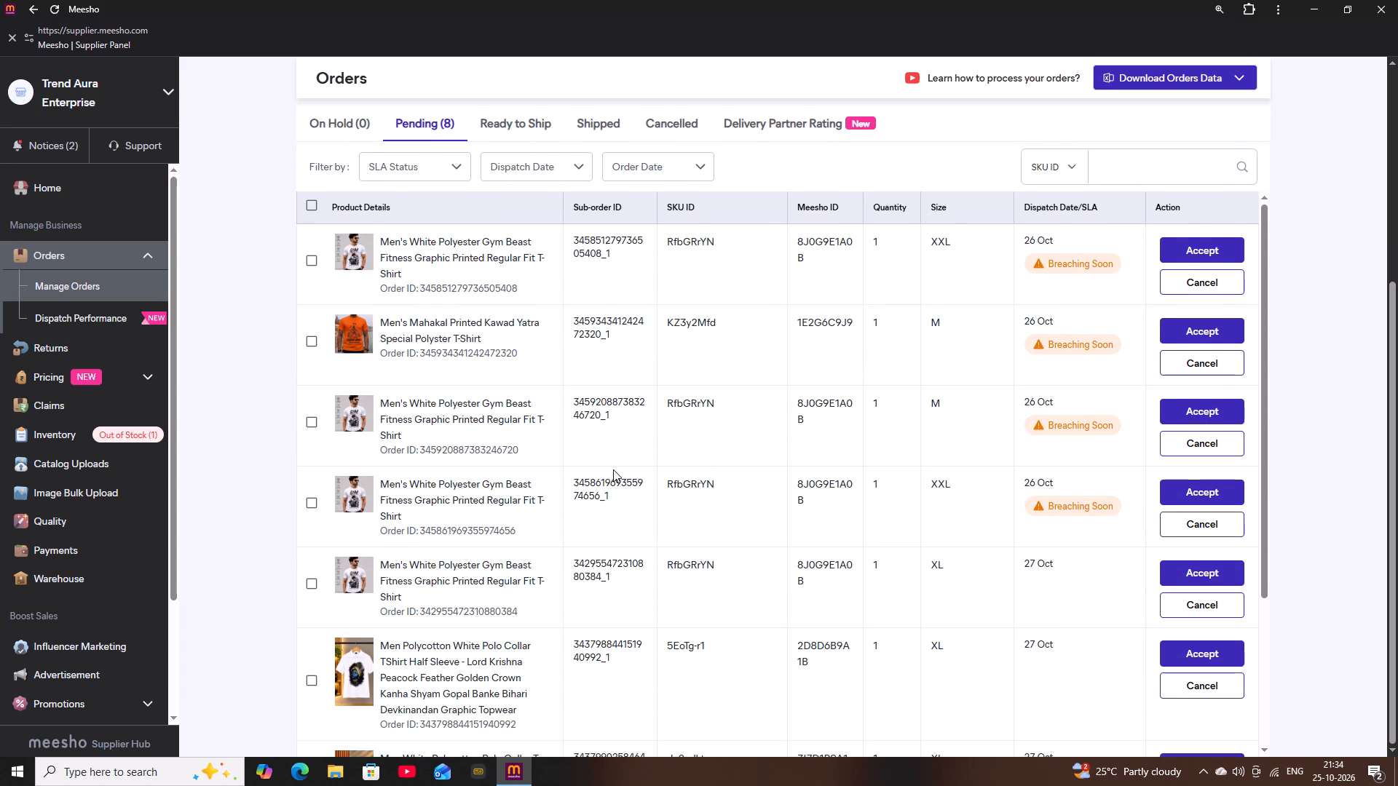
pyautogui.scroll(-6, 620, 470)
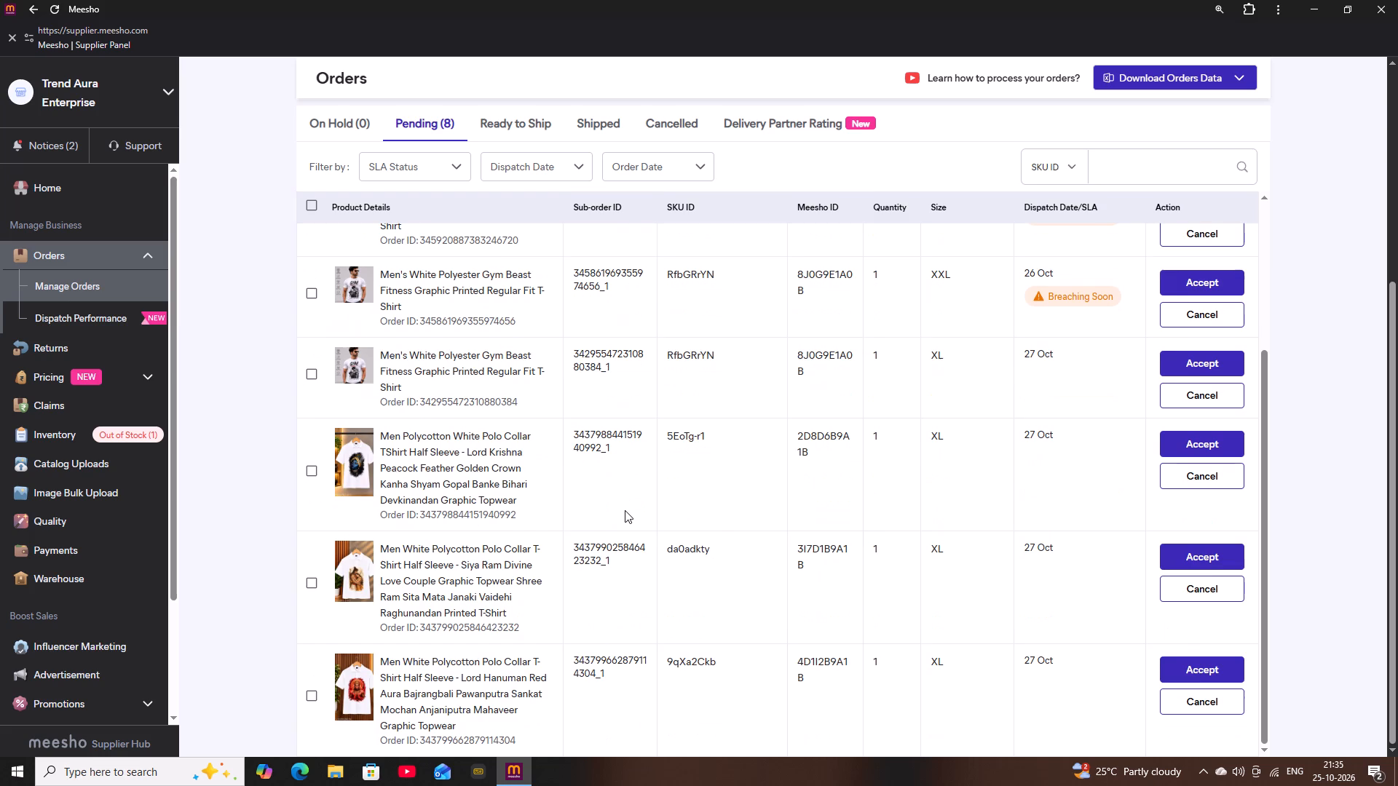
pyautogui.scroll(5, 625, 507)
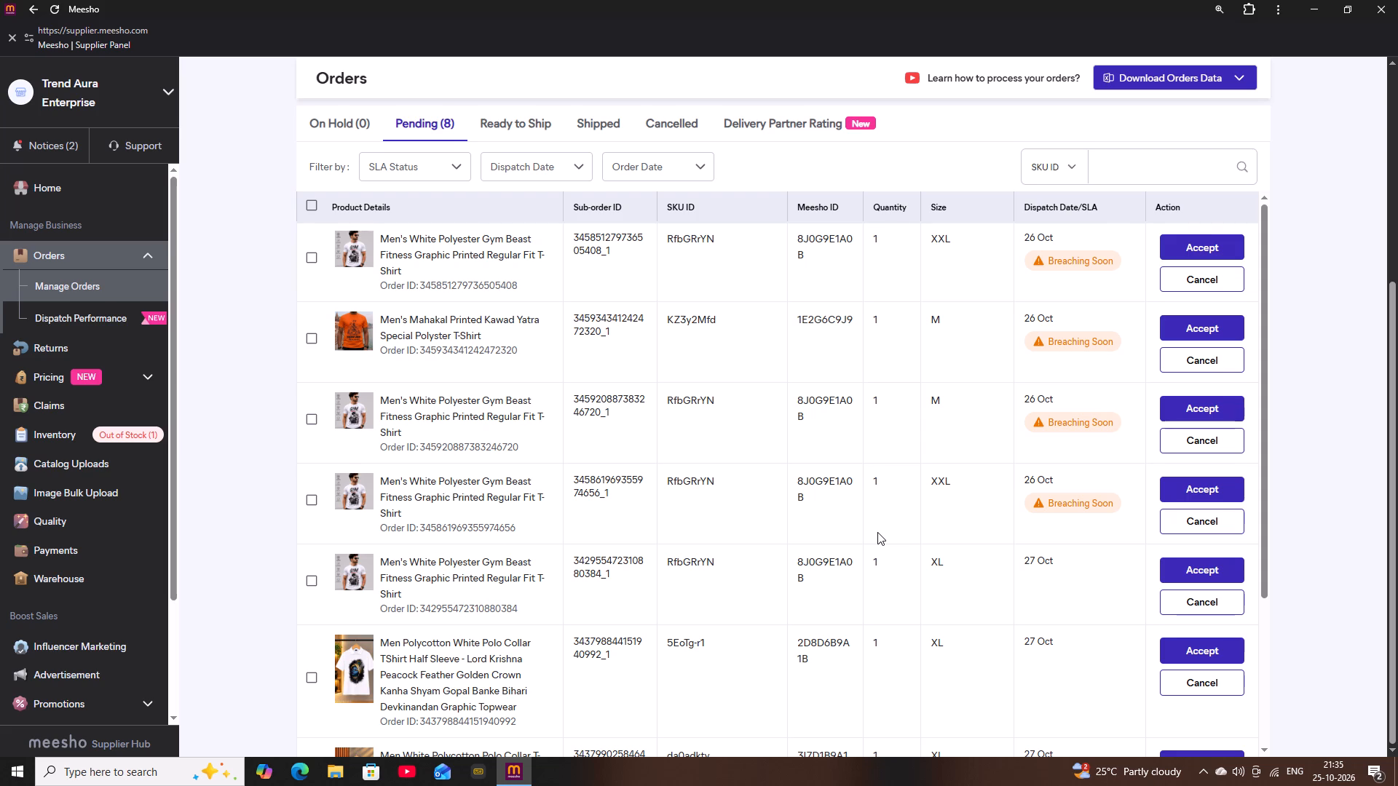
pyautogui.scroll(-3, 748, 466)
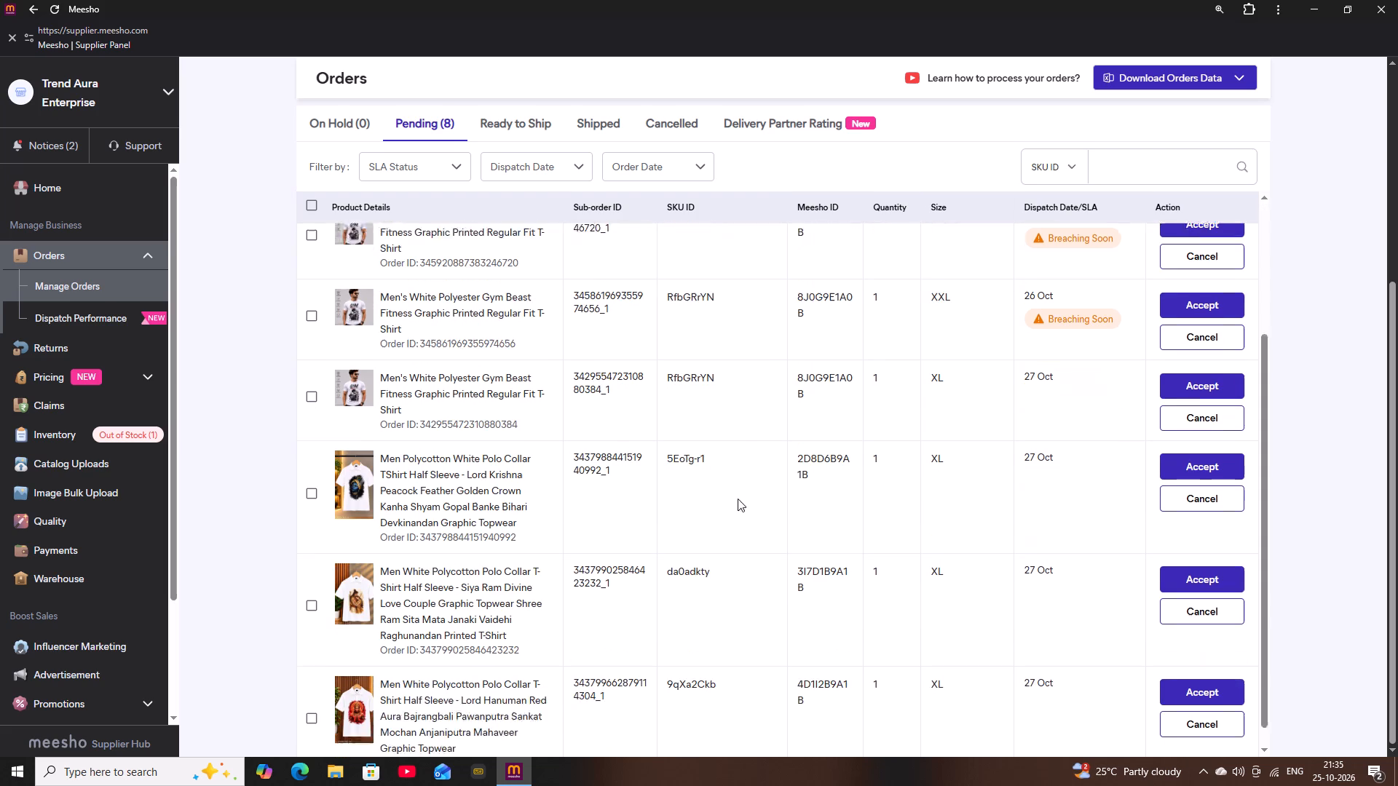
pyautogui.scroll(-2, 721, 525)
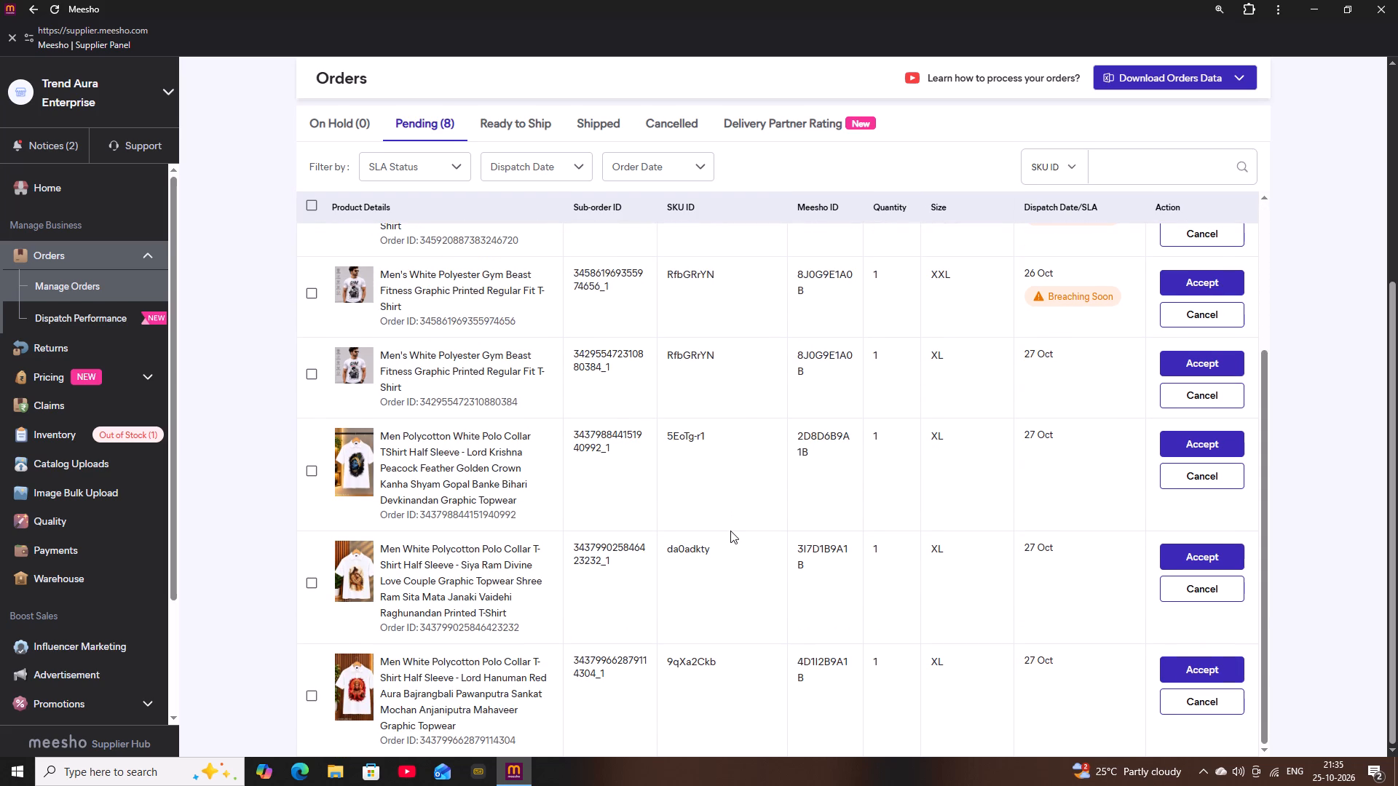
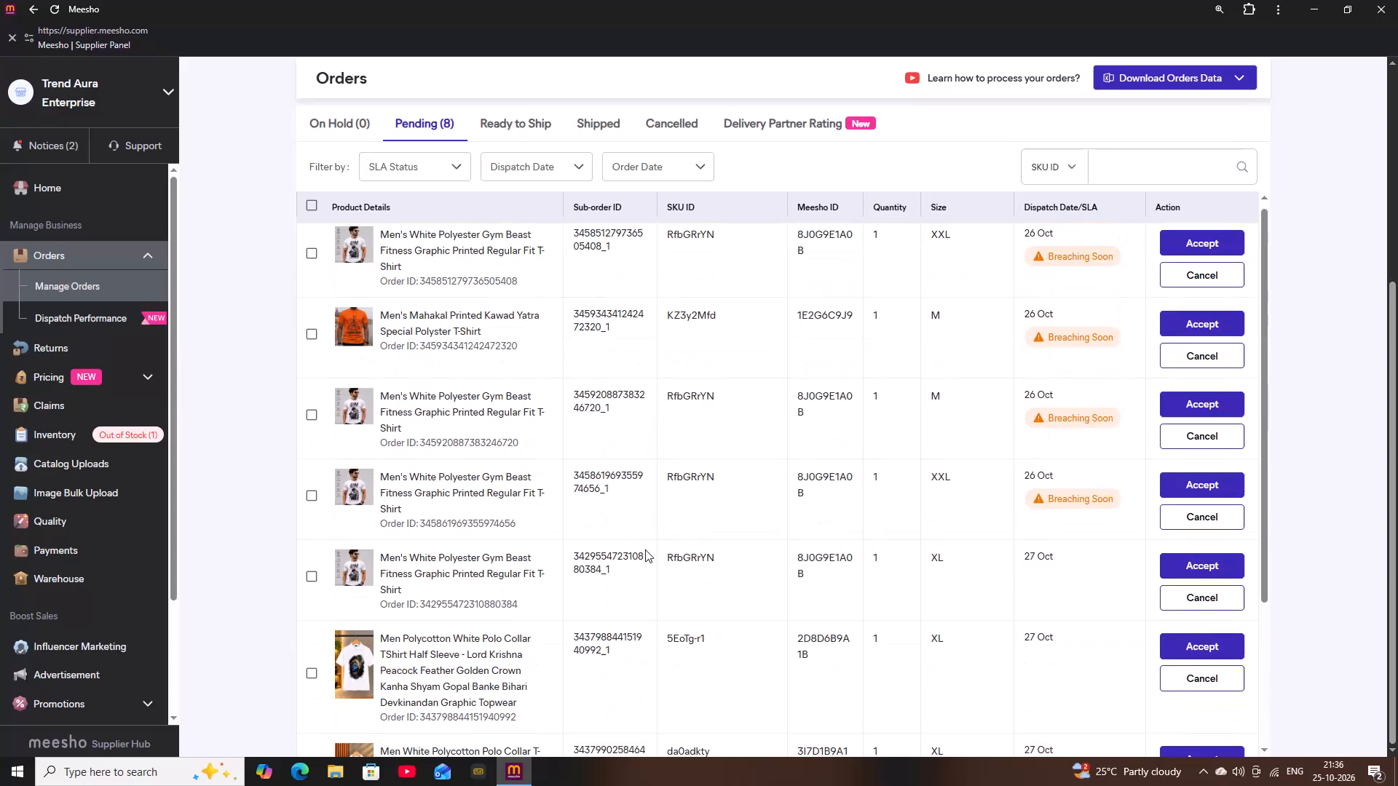
# Select all eight pending orders of Trend Aura Enterprise and accept them together.
pyautogui.scroll(1, 634, 495)
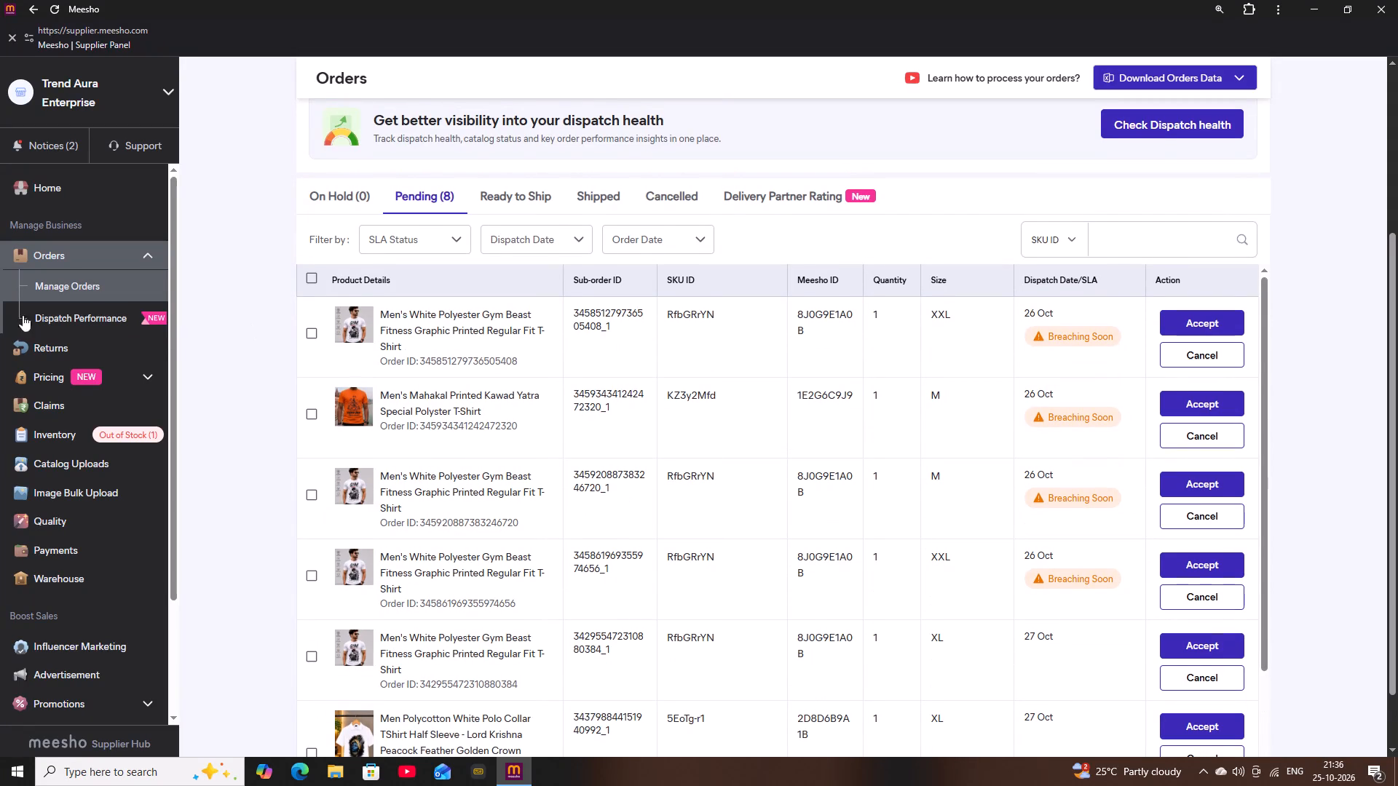
pyautogui.click(306, 274)
pyautogui.click(1233, 712)
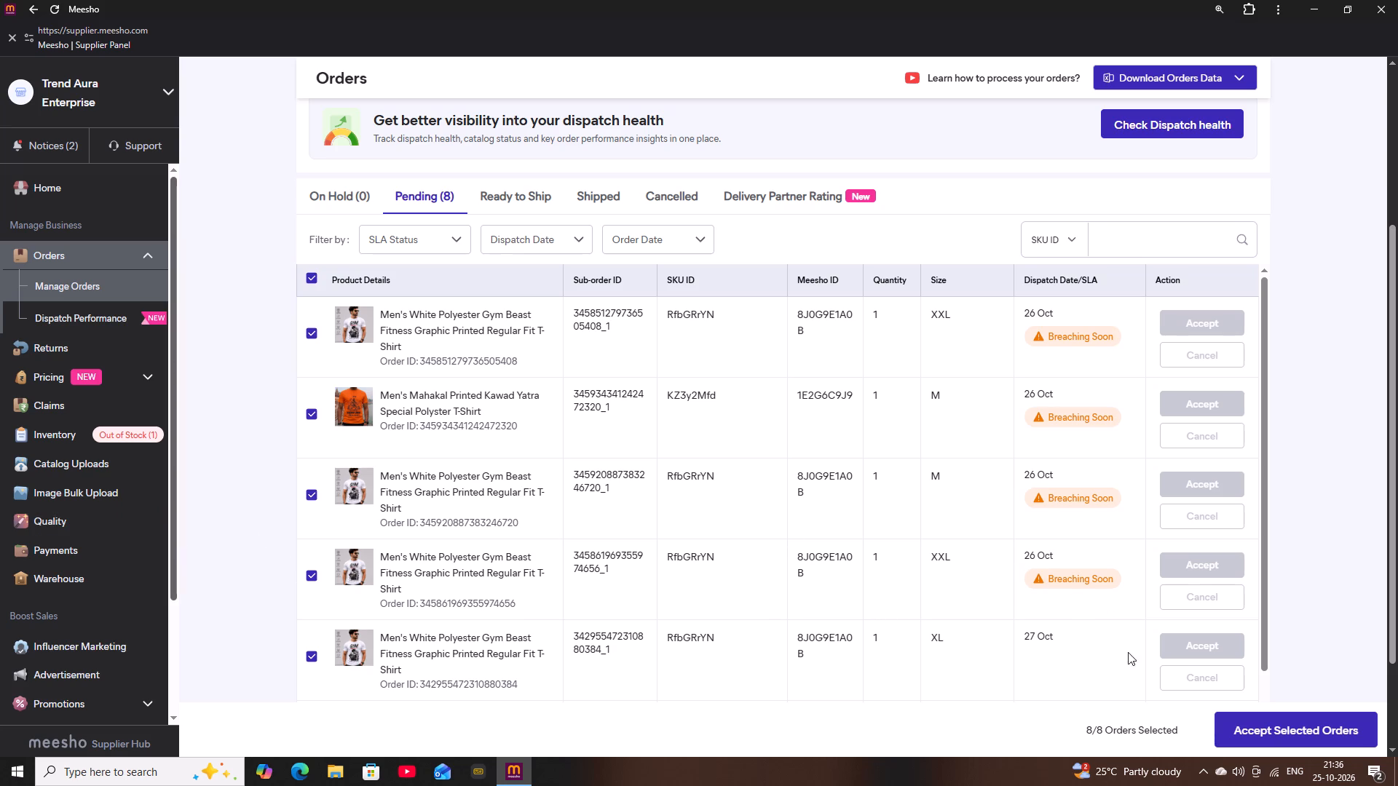
pyautogui.click(1244, 723)
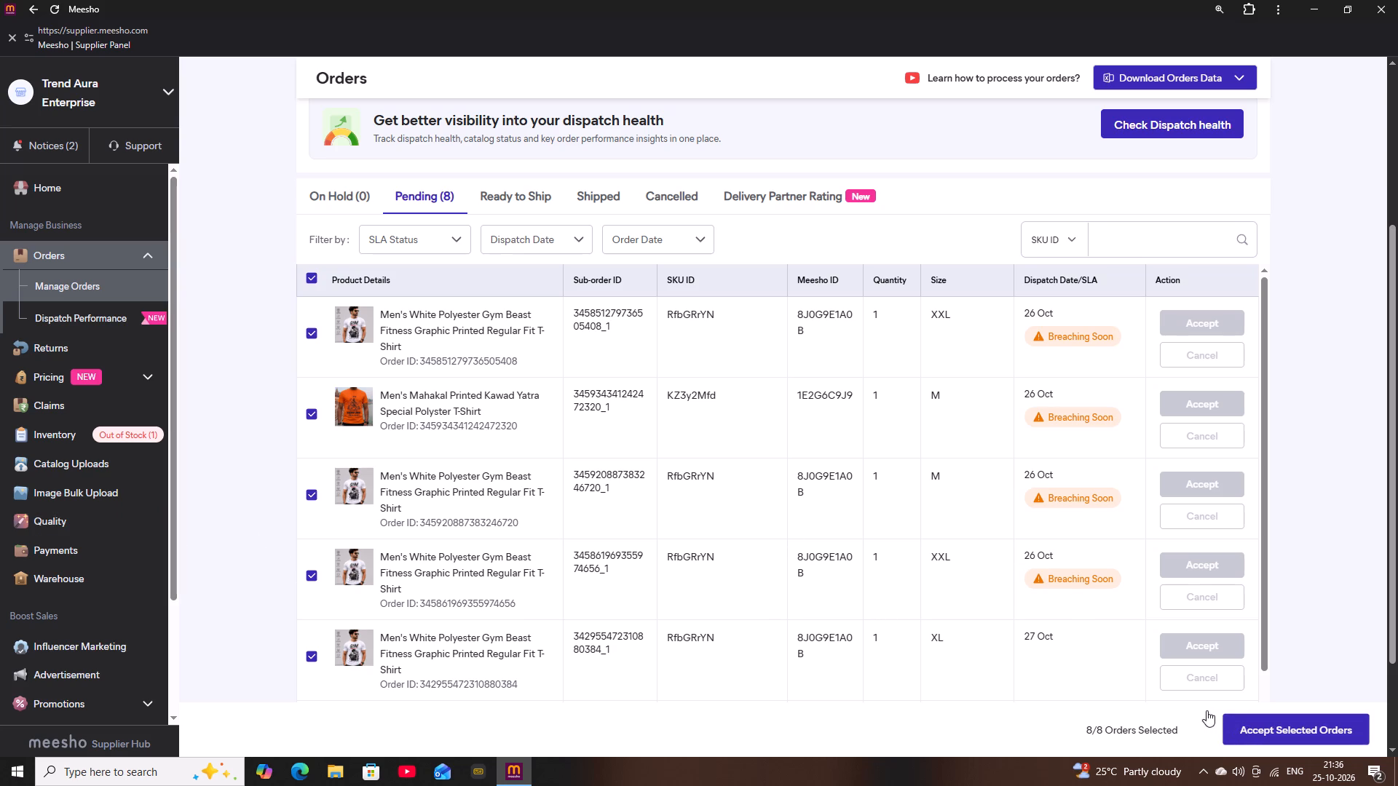
pyautogui.click(571, 445)
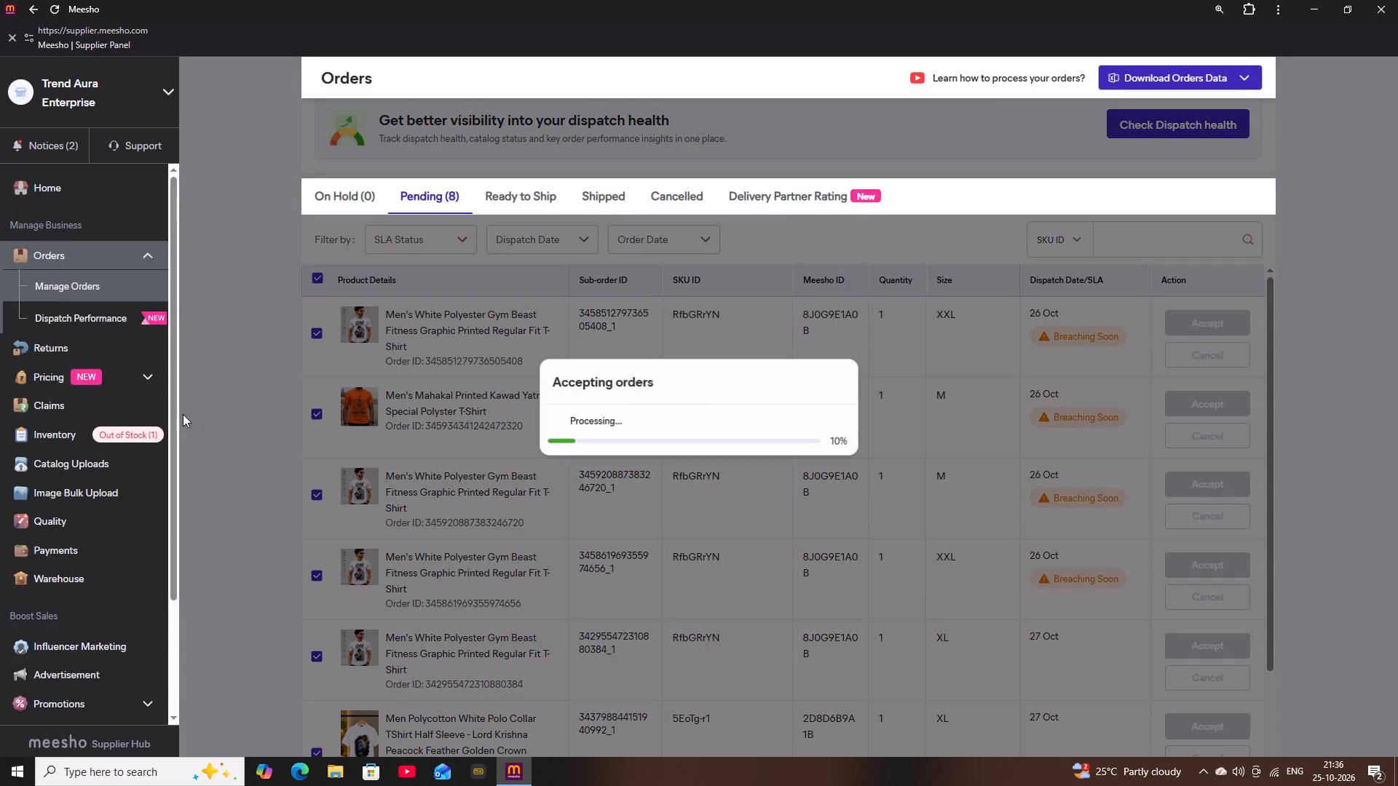
# Look through the Inventory, Quality and Payments pages of Trend Aura Enterprise.
pyautogui.click(80, 427)
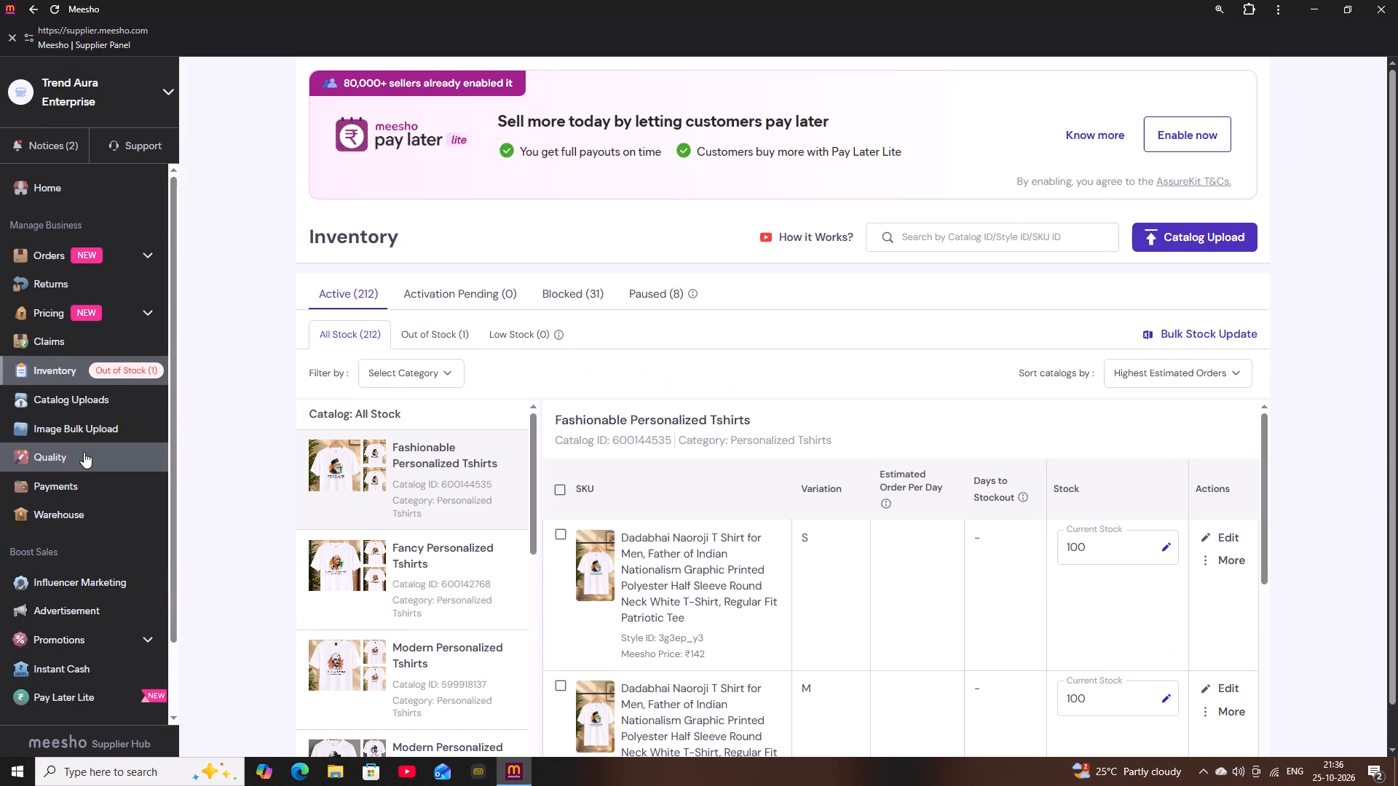
pyautogui.click(84, 454)
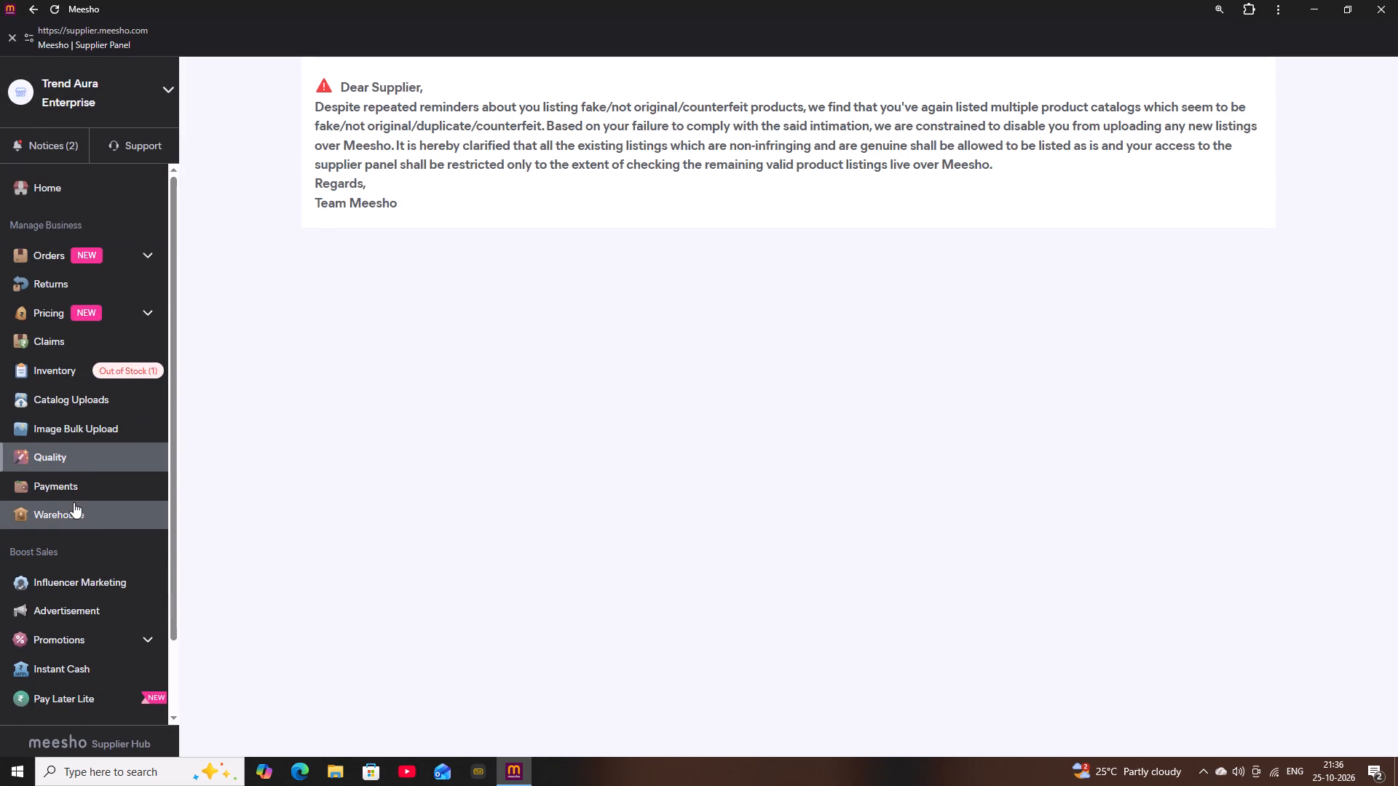
pyautogui.click(75, 483)
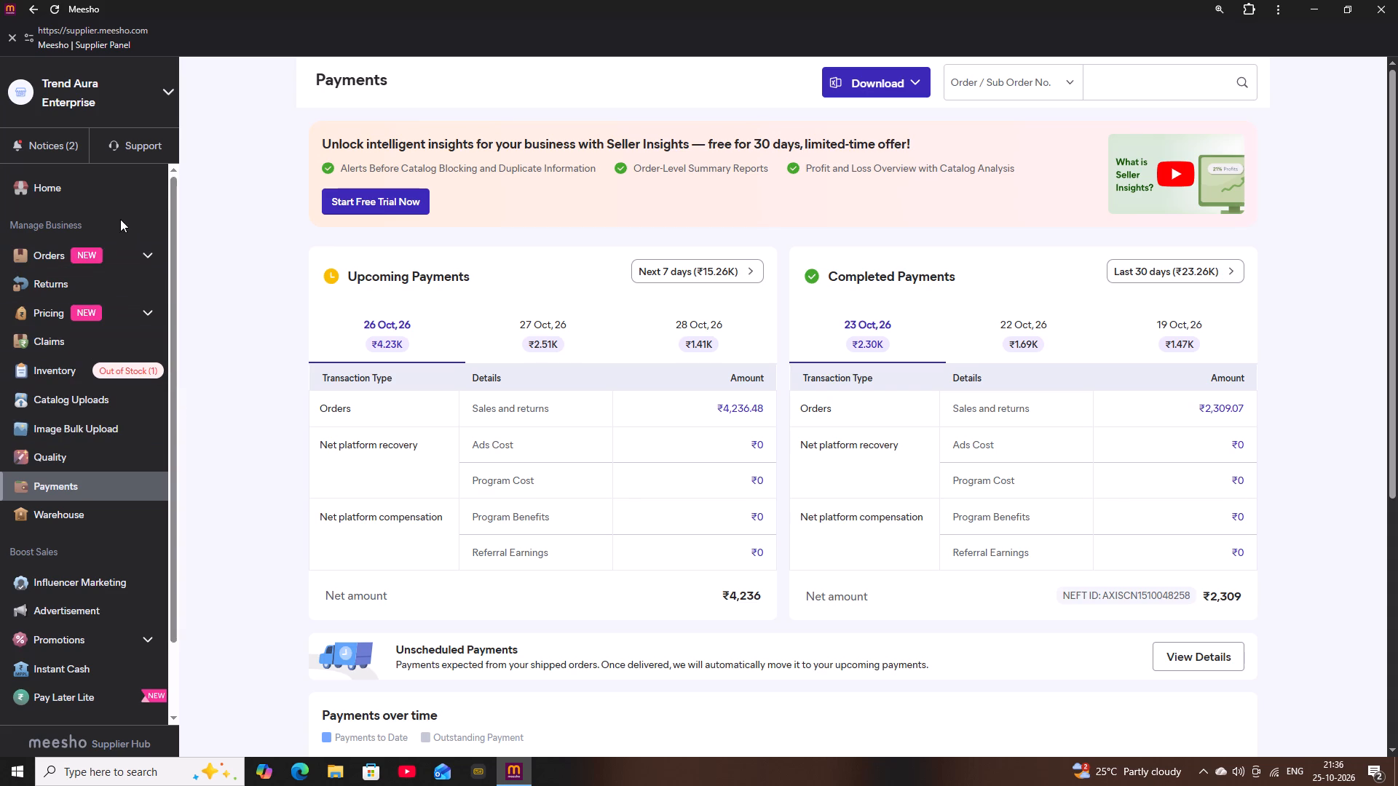
# Return to the Pending orders list by way of the home page and dismiss the order acceptance summary.
pyautogui.click(115, 194)
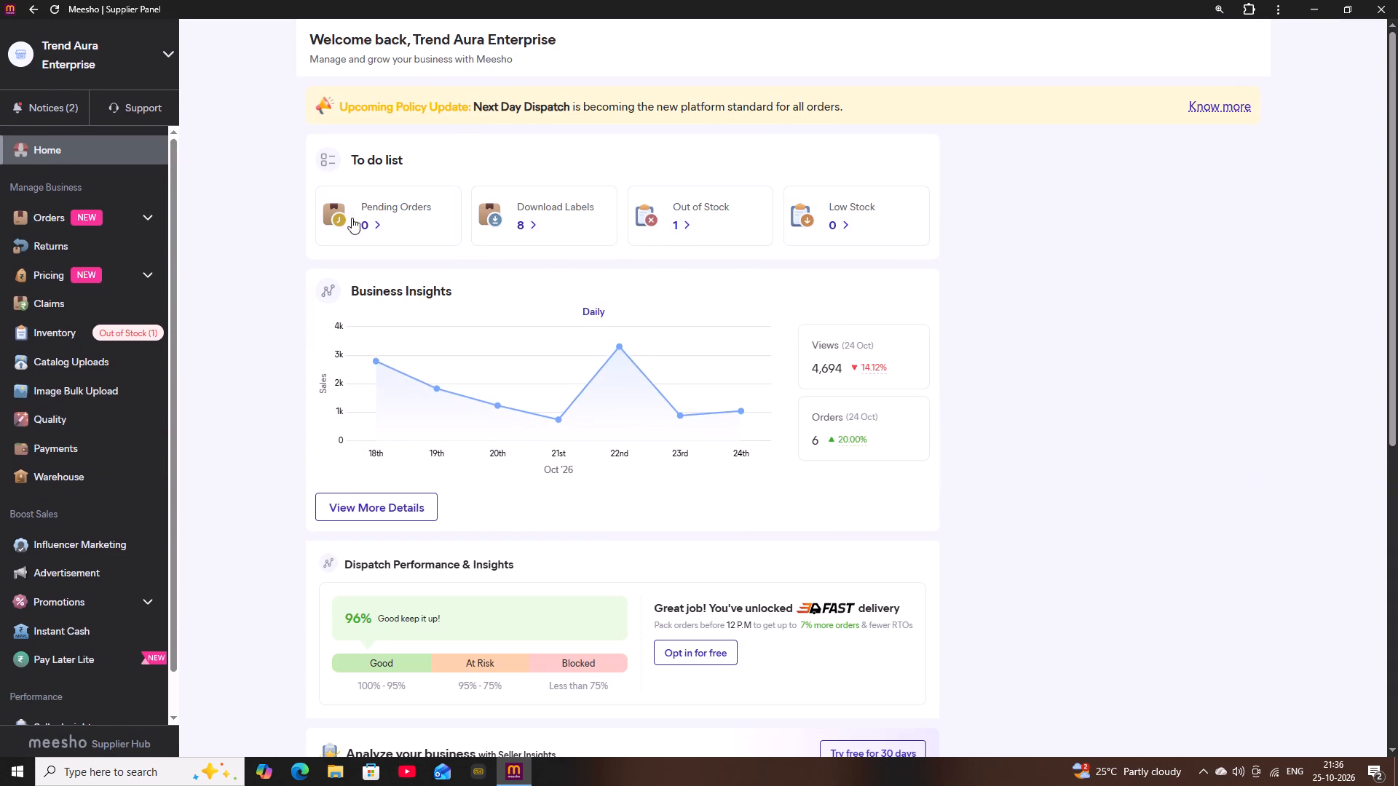
pyautogui.click(358, 216)
pyautogui.click(611, 464)
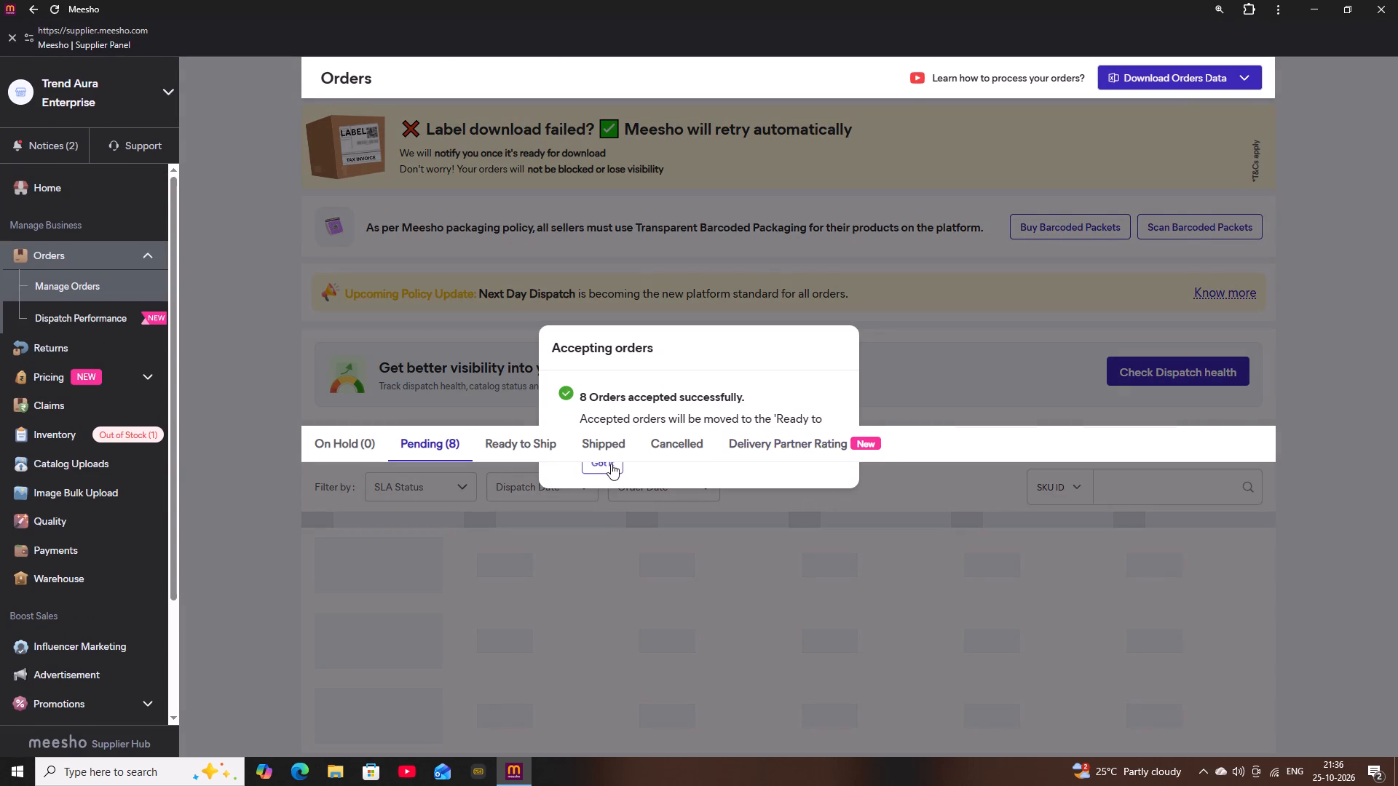
# Select all eight Ready to Ship orders and generate their shipping labels, without the manifest.
pyautogui.click(521, 454)
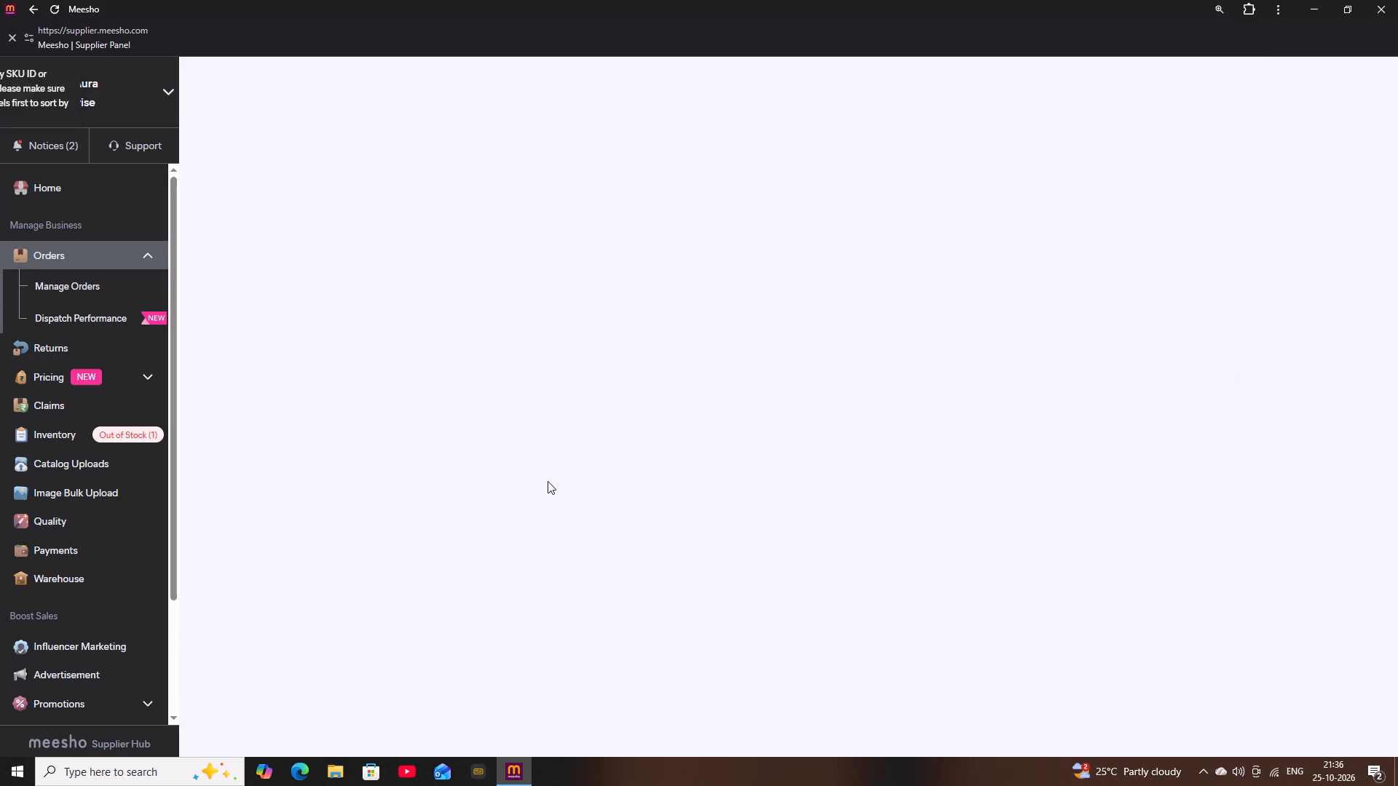
pyautogui.scroll(-2, 422, 512)
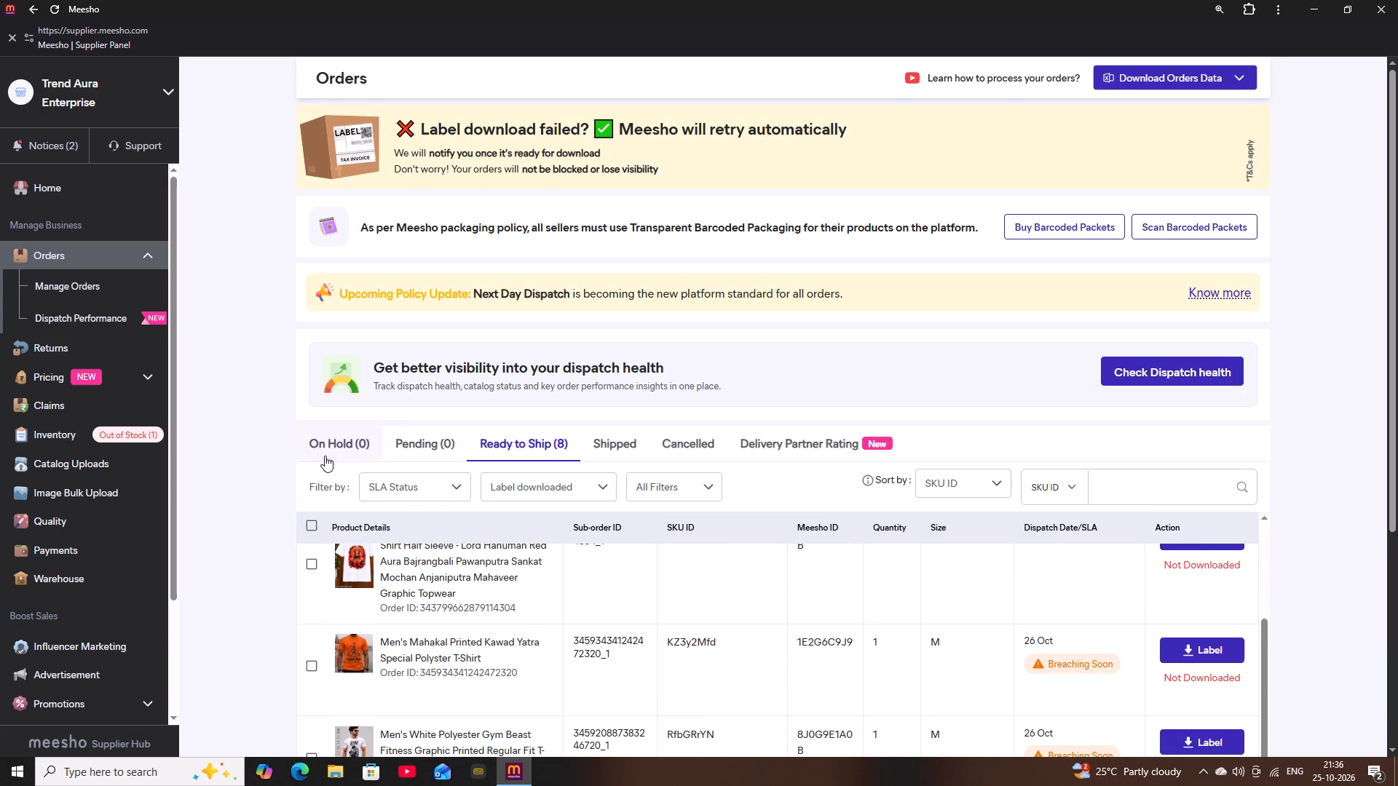
pyautogui.click(312, 525)
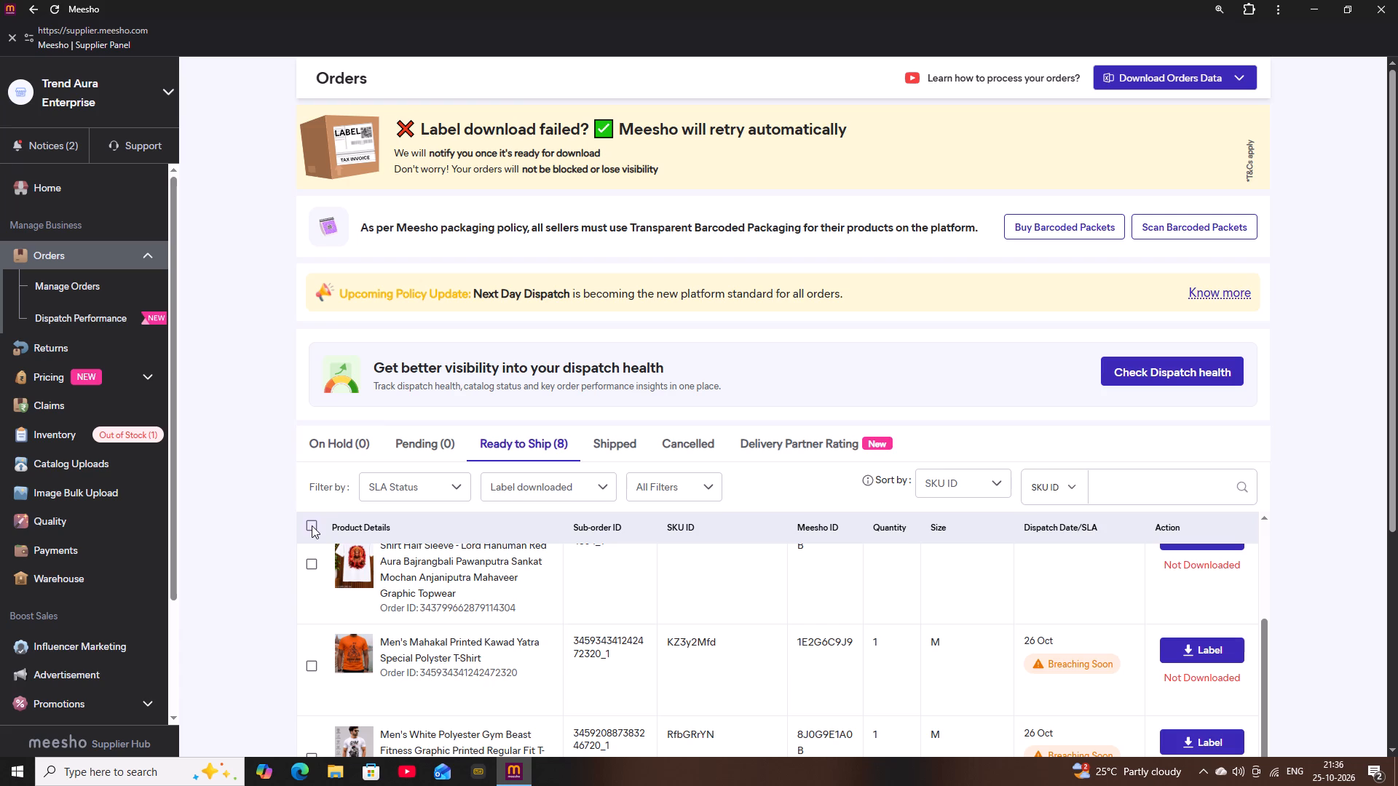
pyautogui.scroll(-3, 1131, 547)
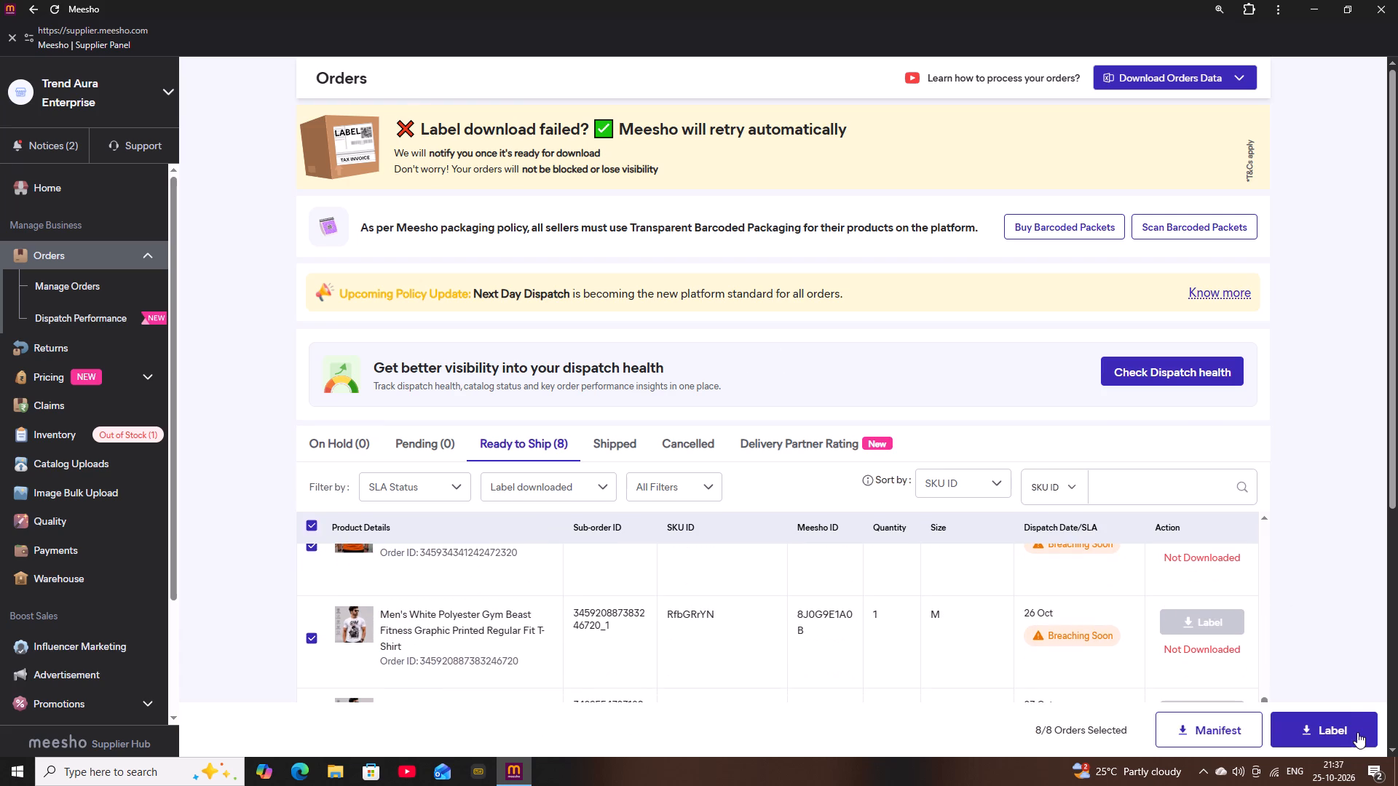
pyautogui.click(1345, 727)
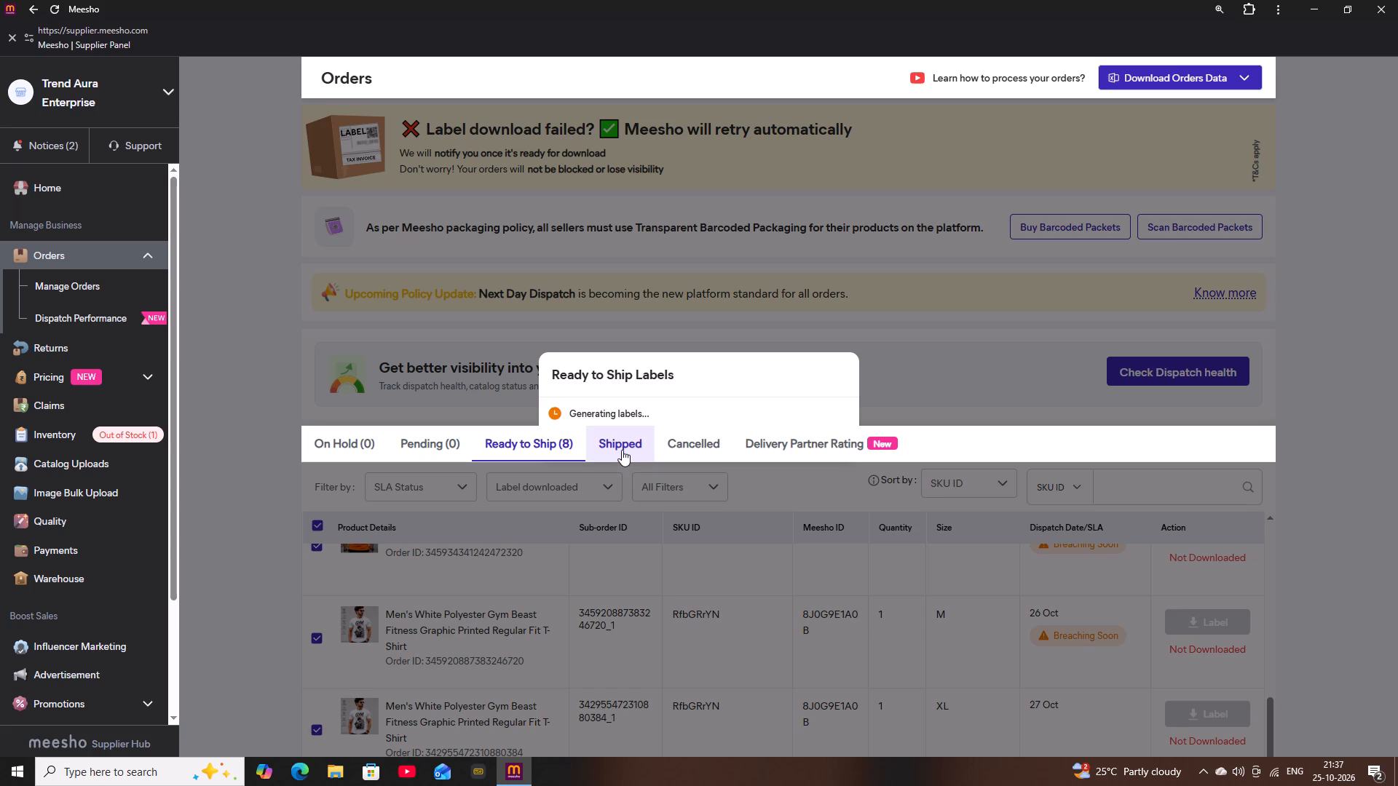
# Open return tracking and examine the first page of delivered returns, with their return reasons, fees and delivery dates.
pyautogui.click(82, 353)
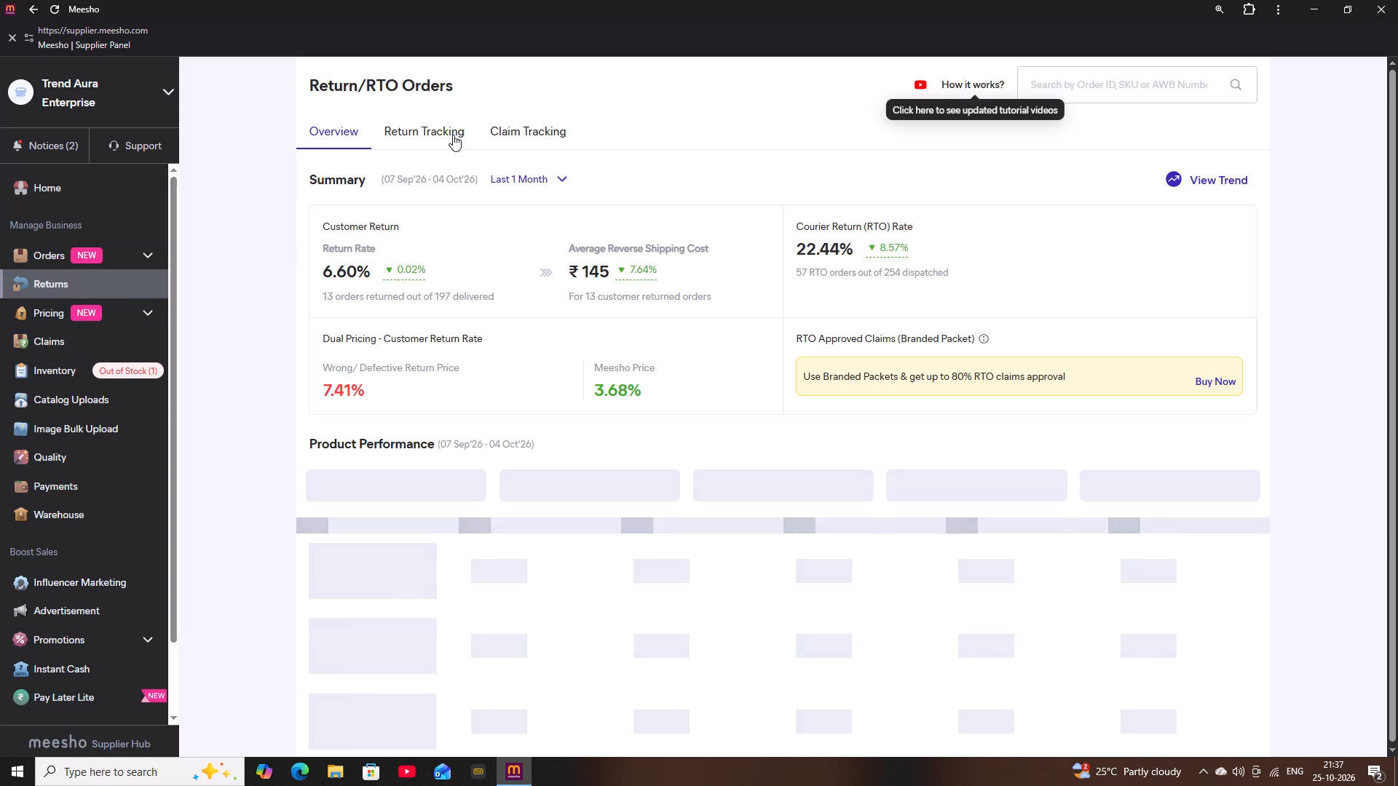
pyautogui.click(452, 134)
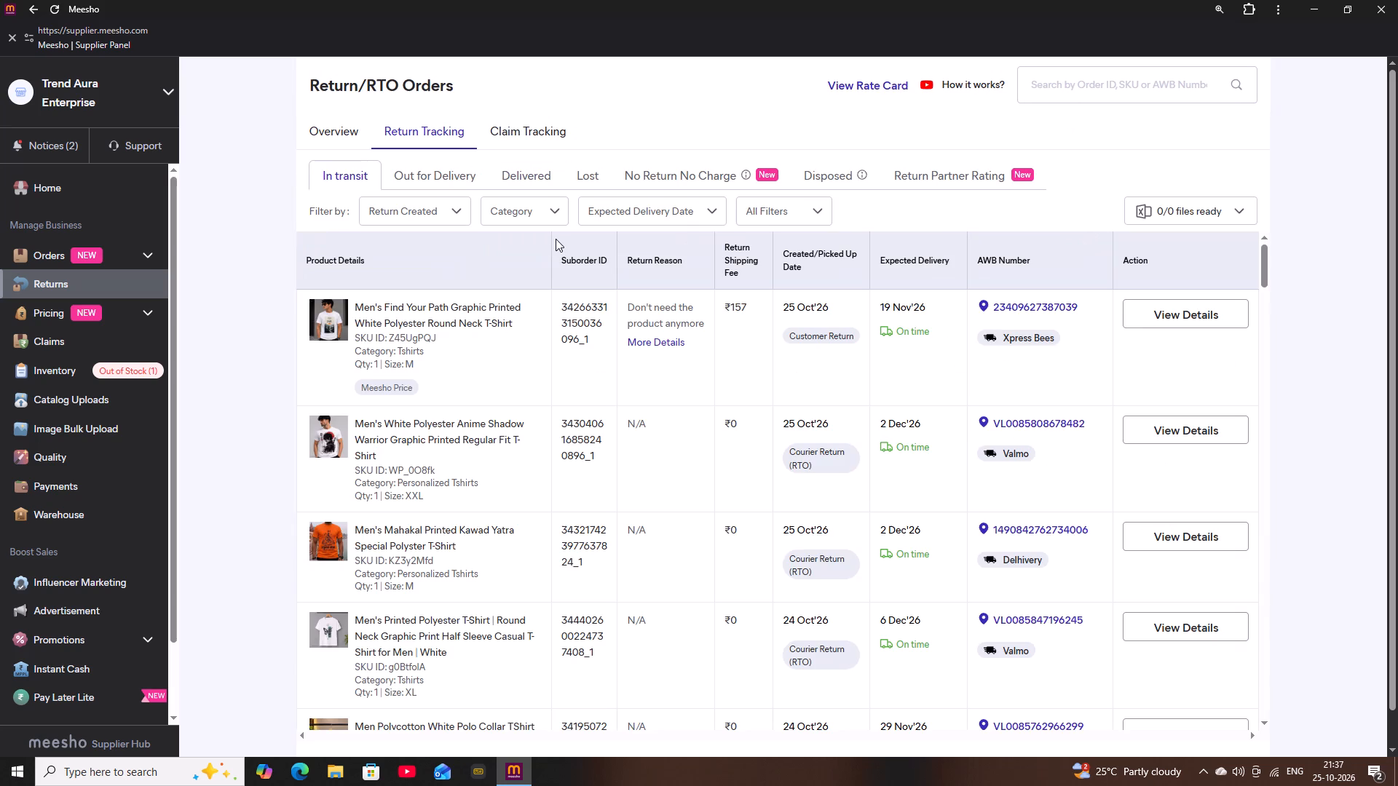
pyautogui.click(535, 171)
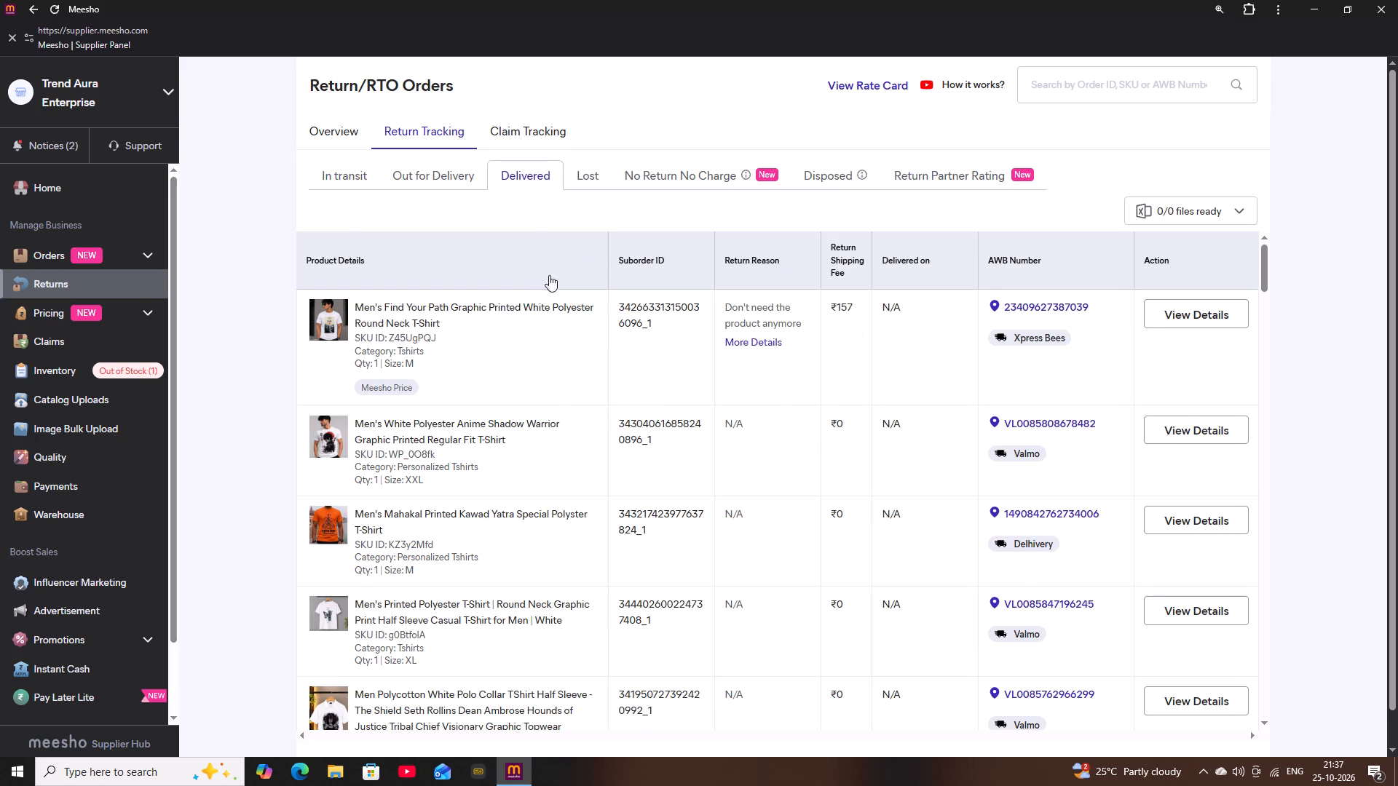
pyautogui.scroll(-2, 701, 325)
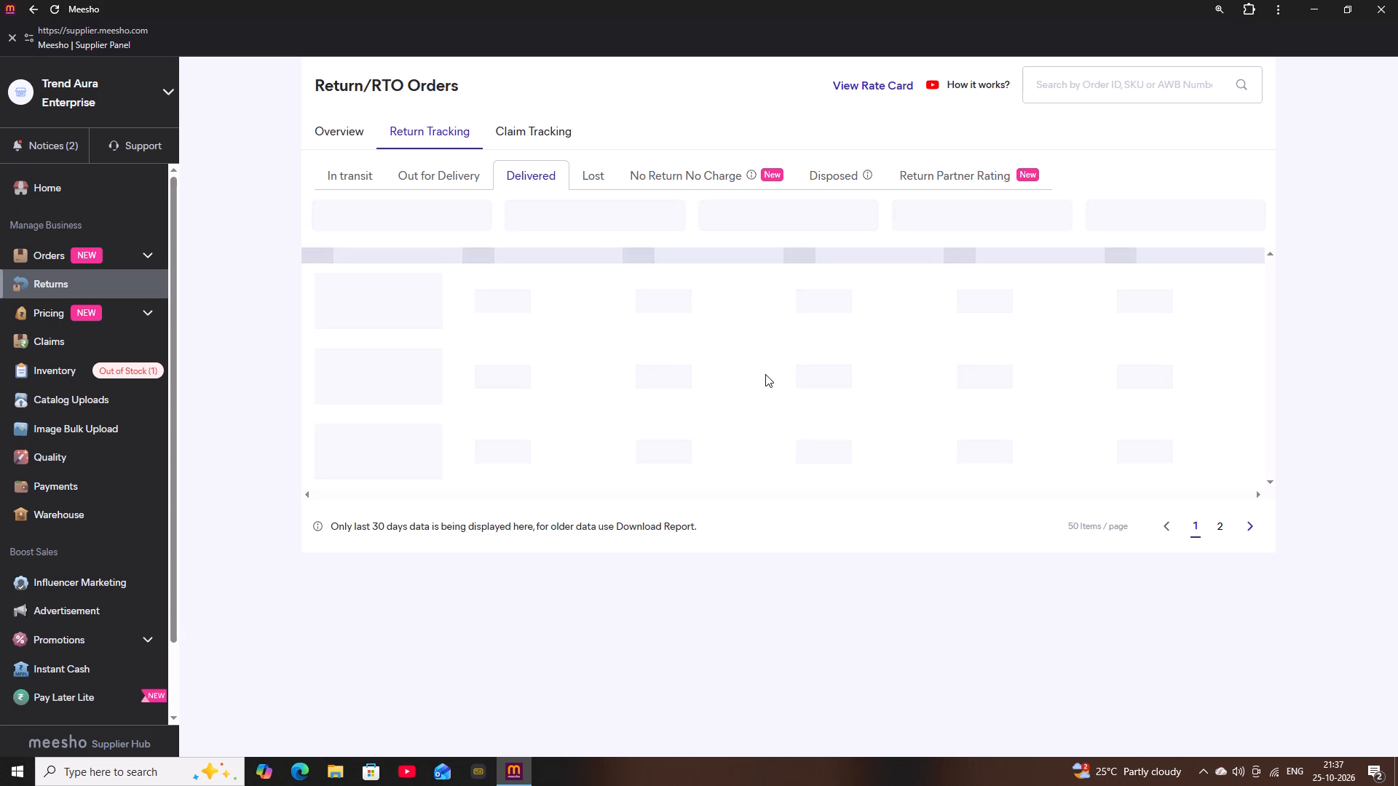
pyautogui.scroll(-7, 751, 424)
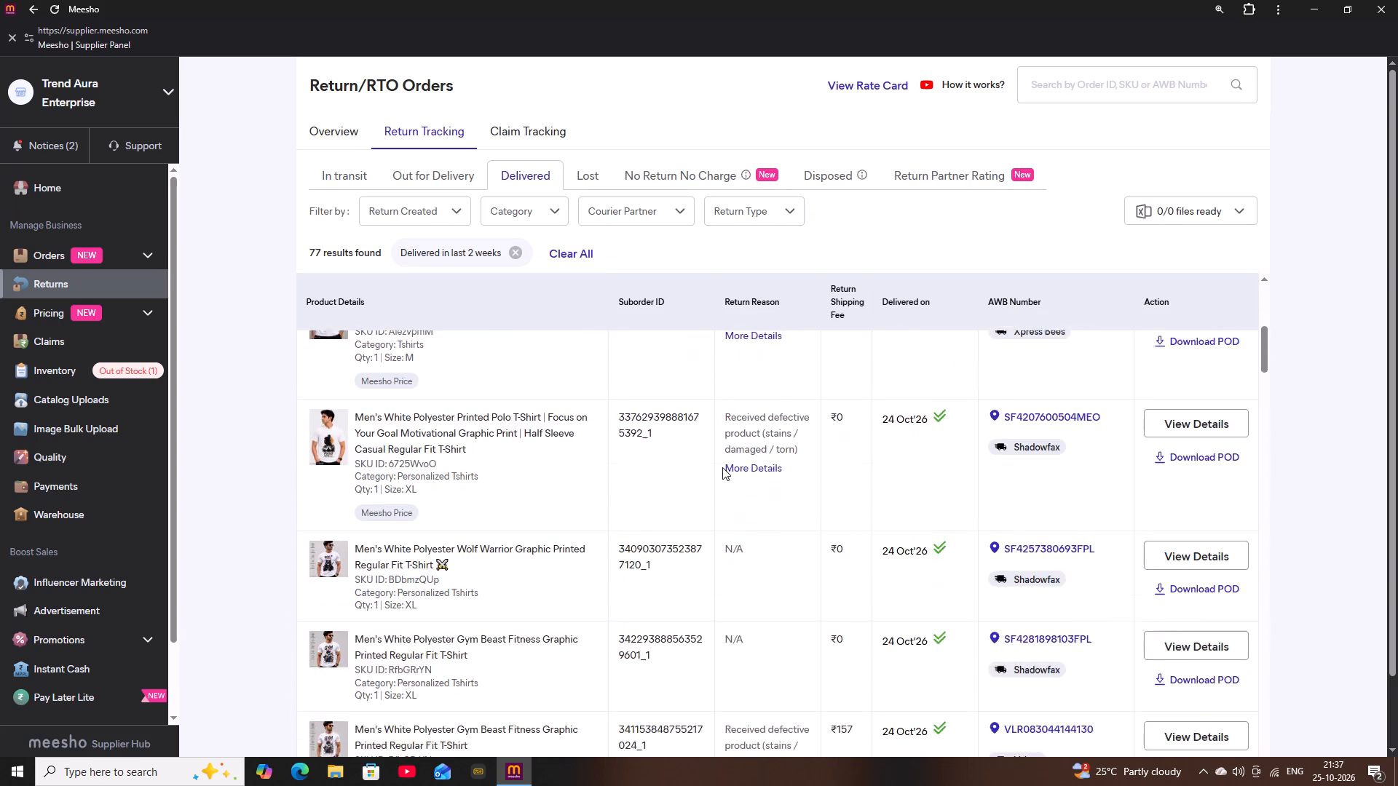
pyautogui.scroll(-10, 722, 467)
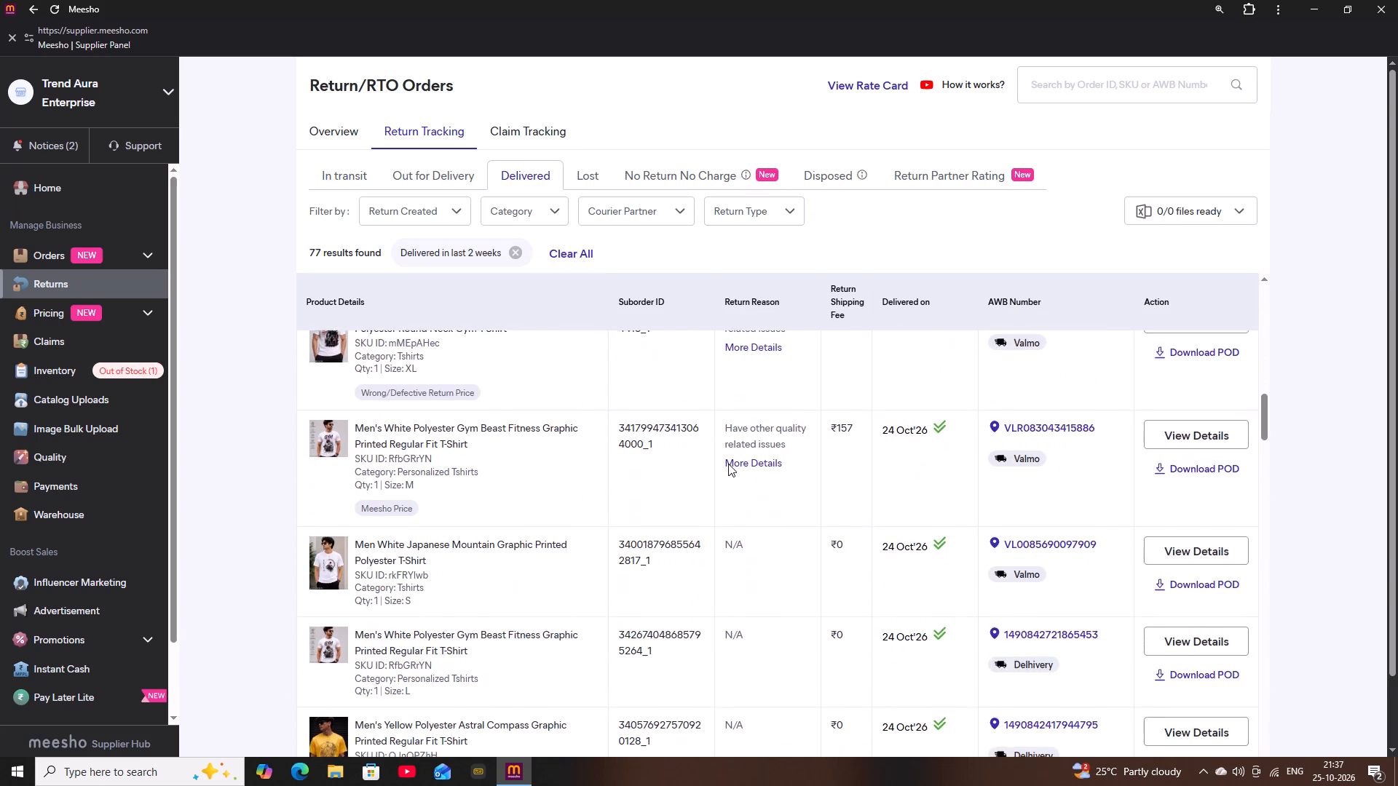
pyautogui.scroll(-11, 728, 464)
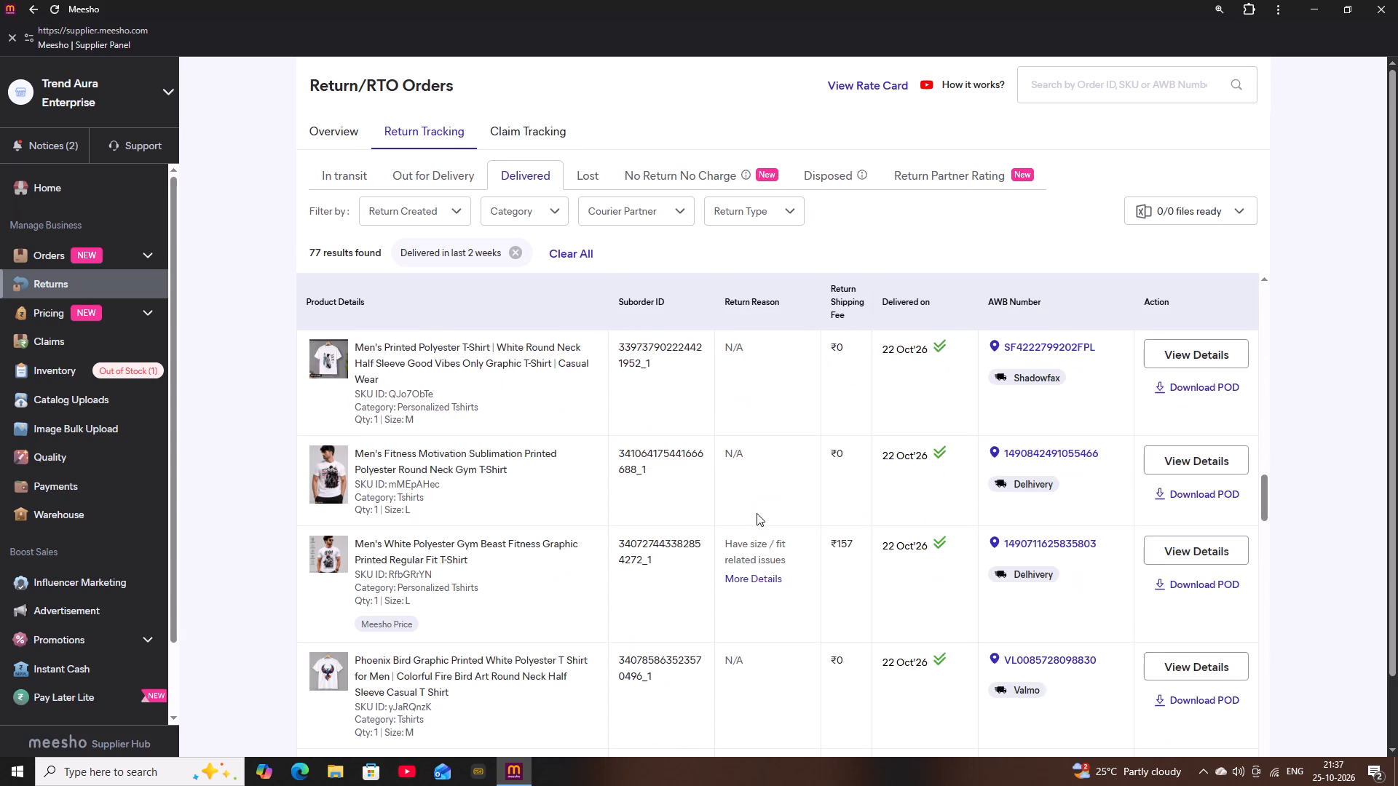
pyautogui.scroll(-10, 757, 513)
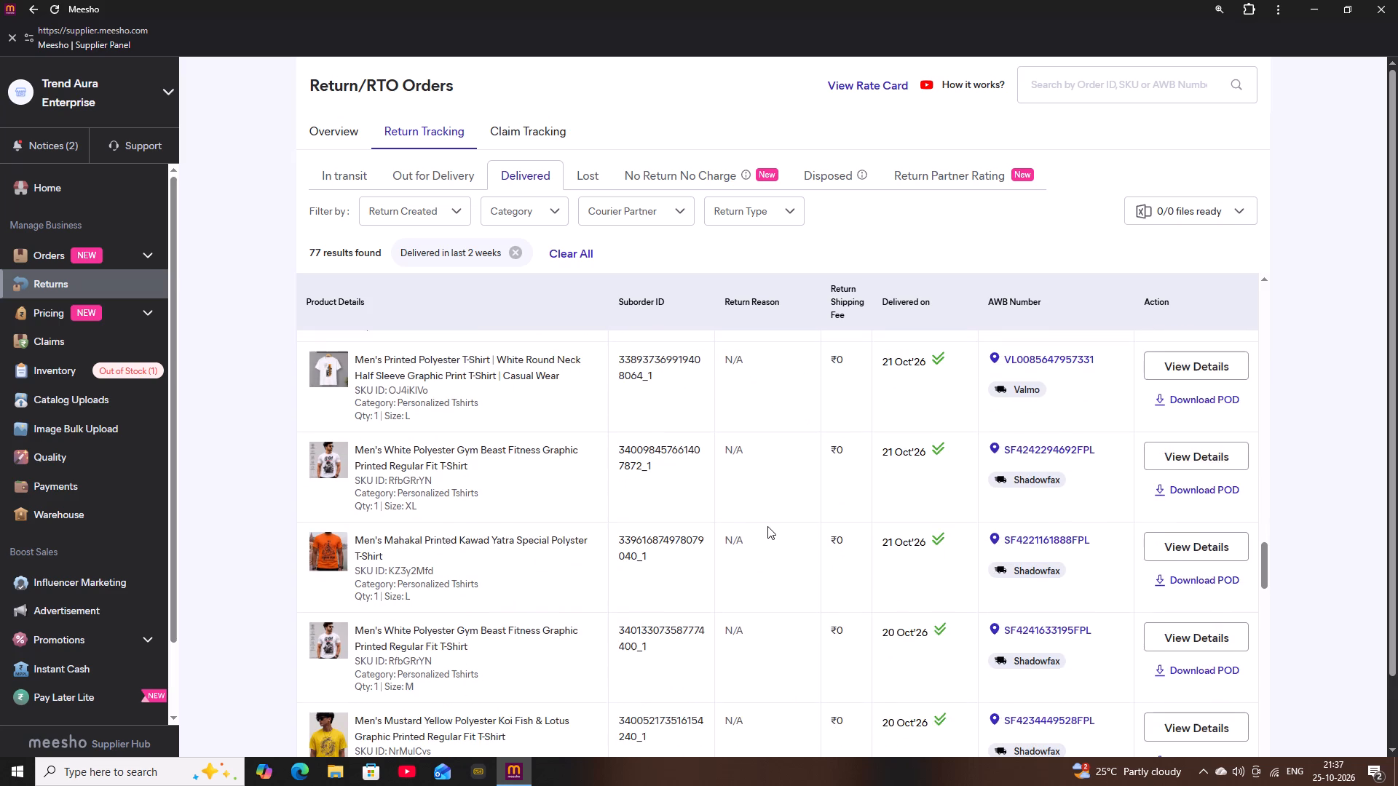
pyautogui.scroll(-6, 767, 527)
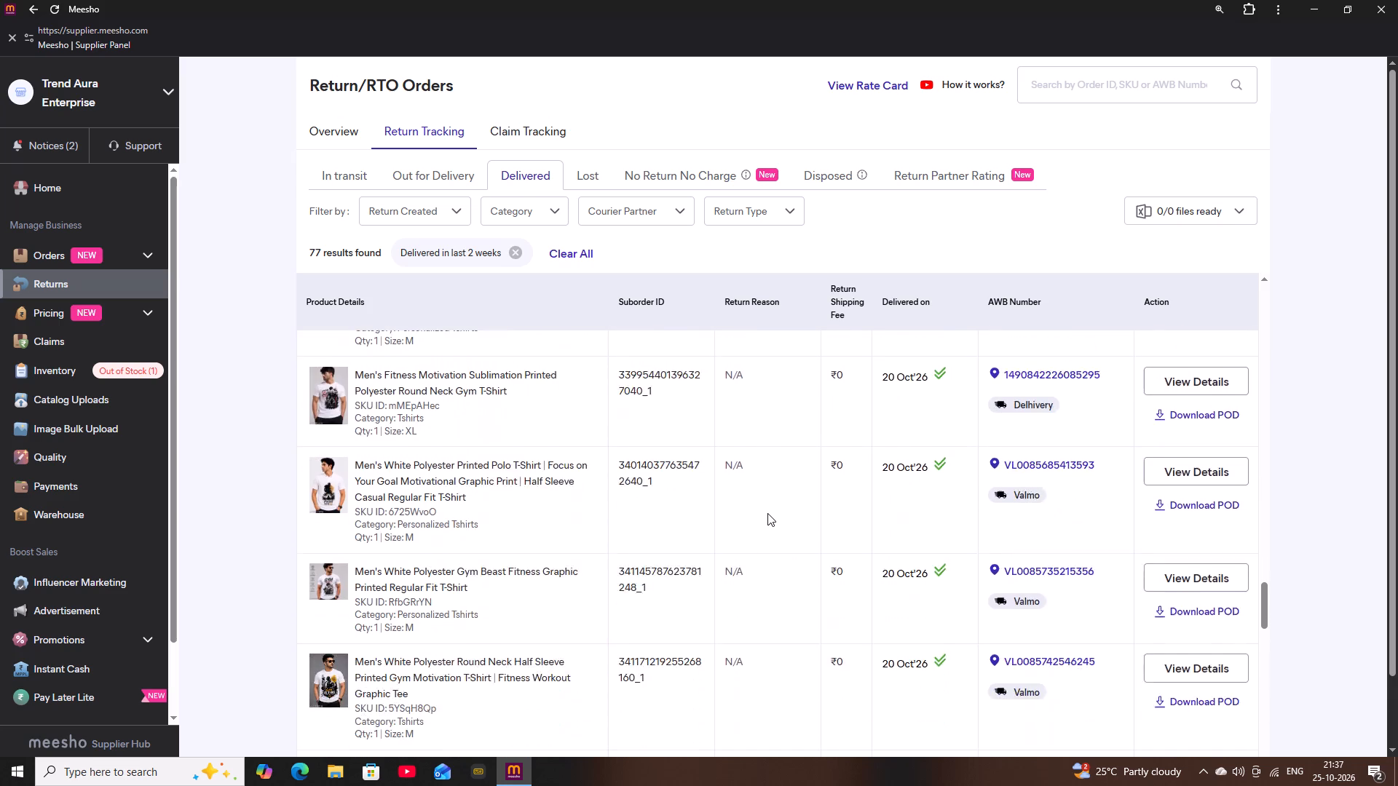
pyautogui.scroll(-12, 767, 513)
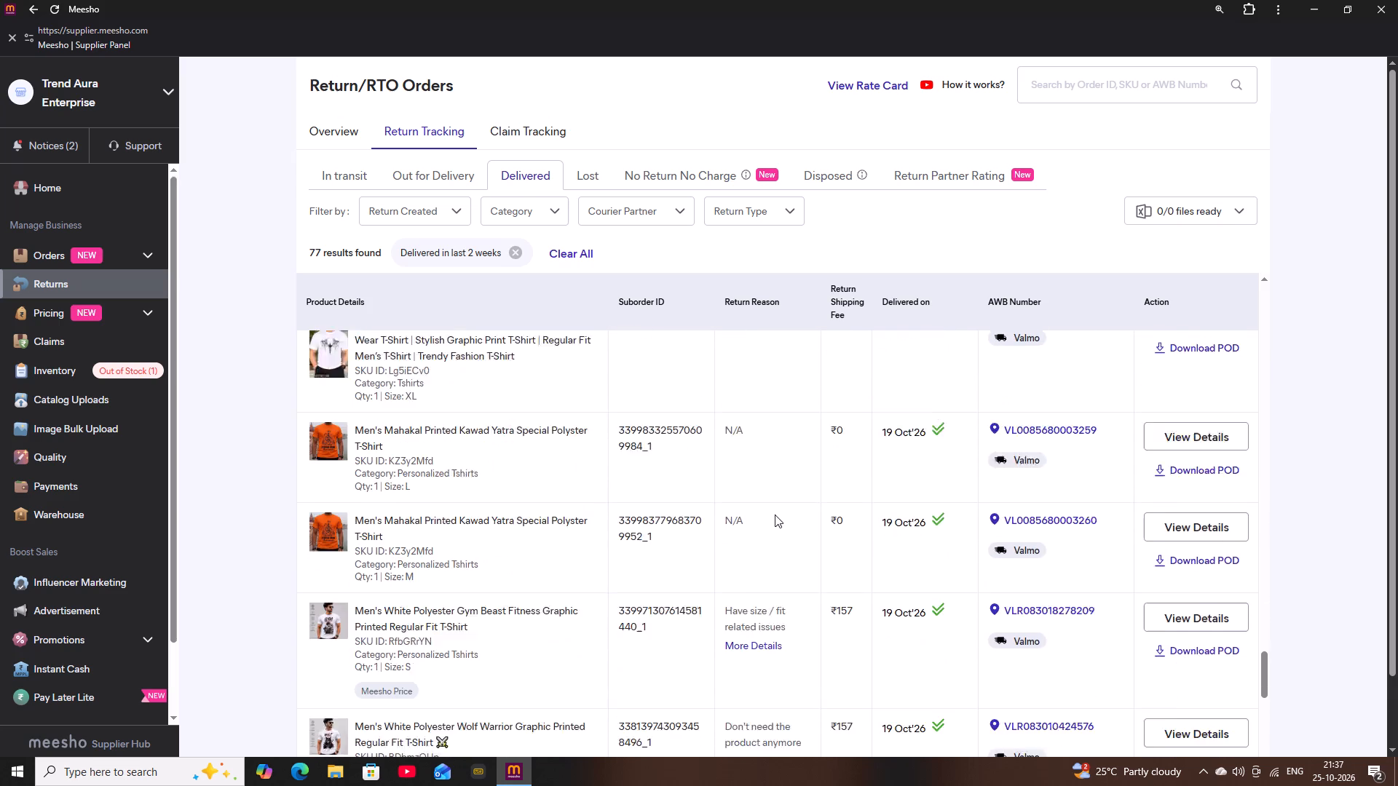
pyautogui.scroll(-10, 777, 511)
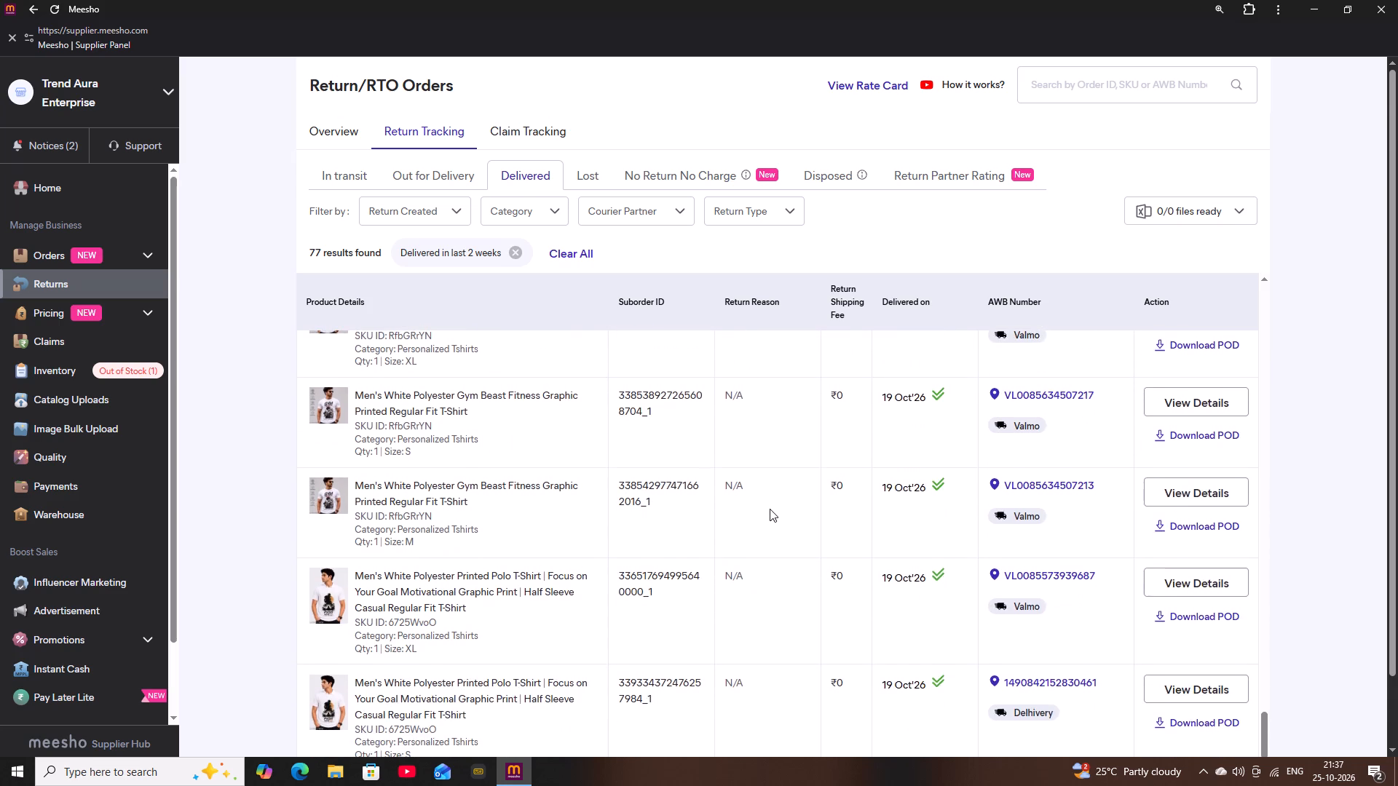
pyautogui.scroll(-3, 770, 509)
pyautogui.scroll(-3, 892, 579)
# Examine the second page of delivered returns through to the end of the list.
pyautogui.click(1212, 732)
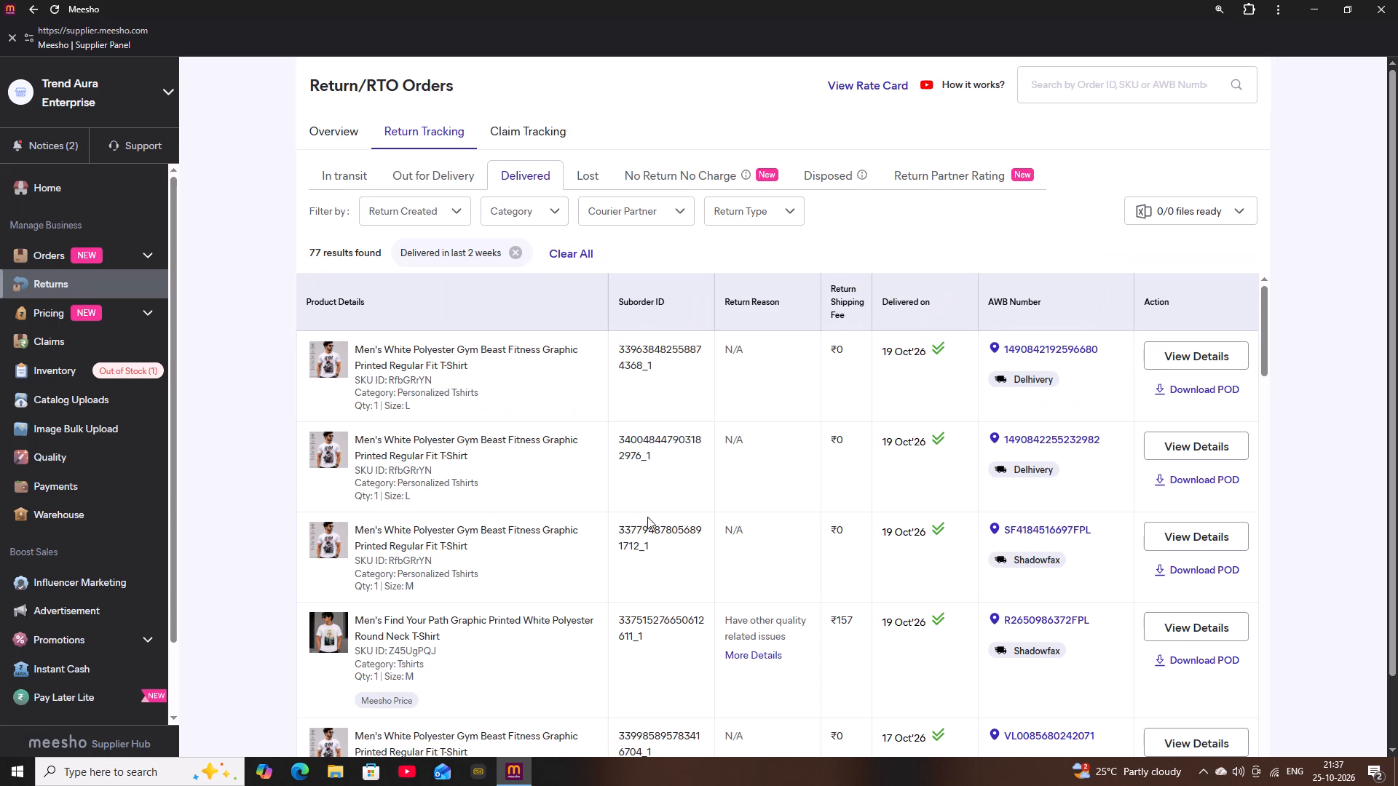
pyautogui.scroll(-6, 641, 449)
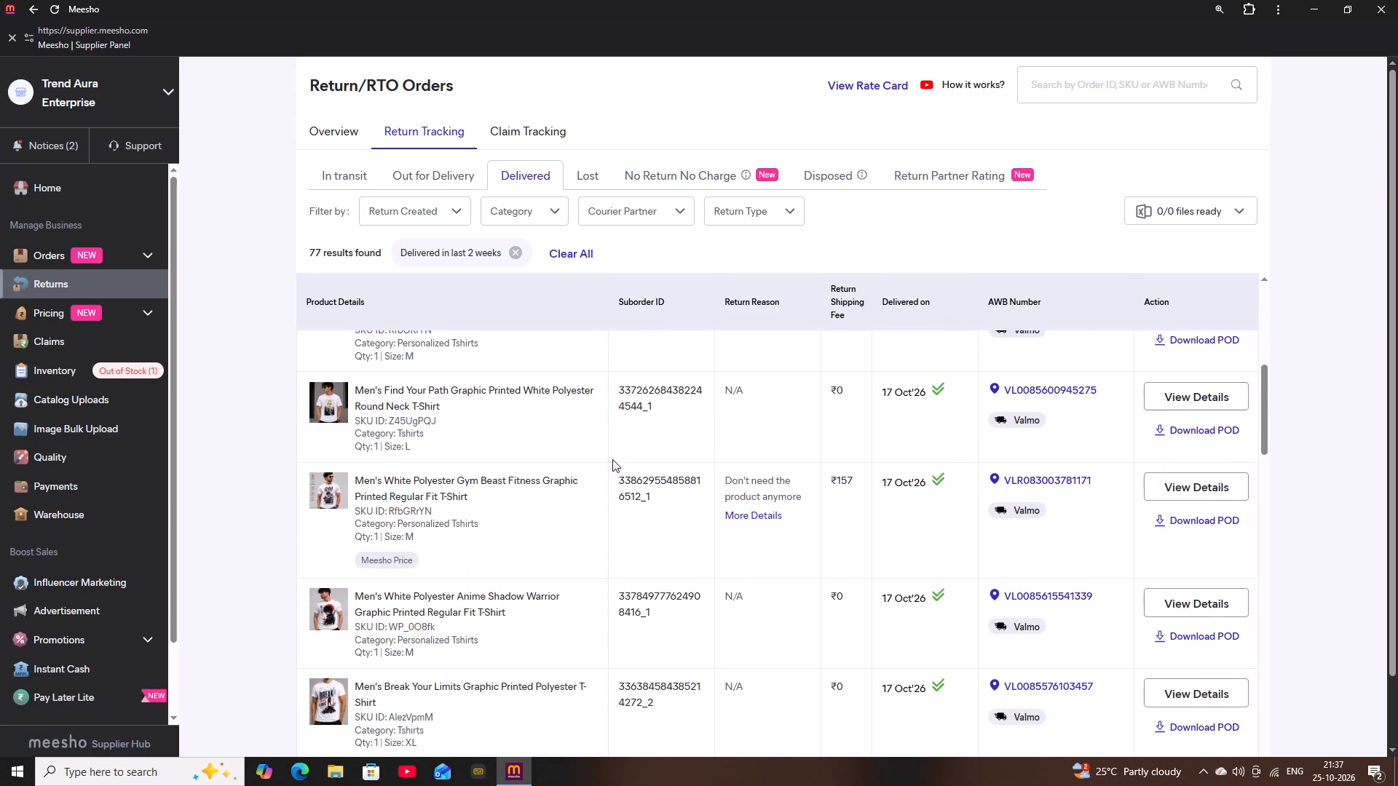
pyautogui.scroll(-9, 612, 458)
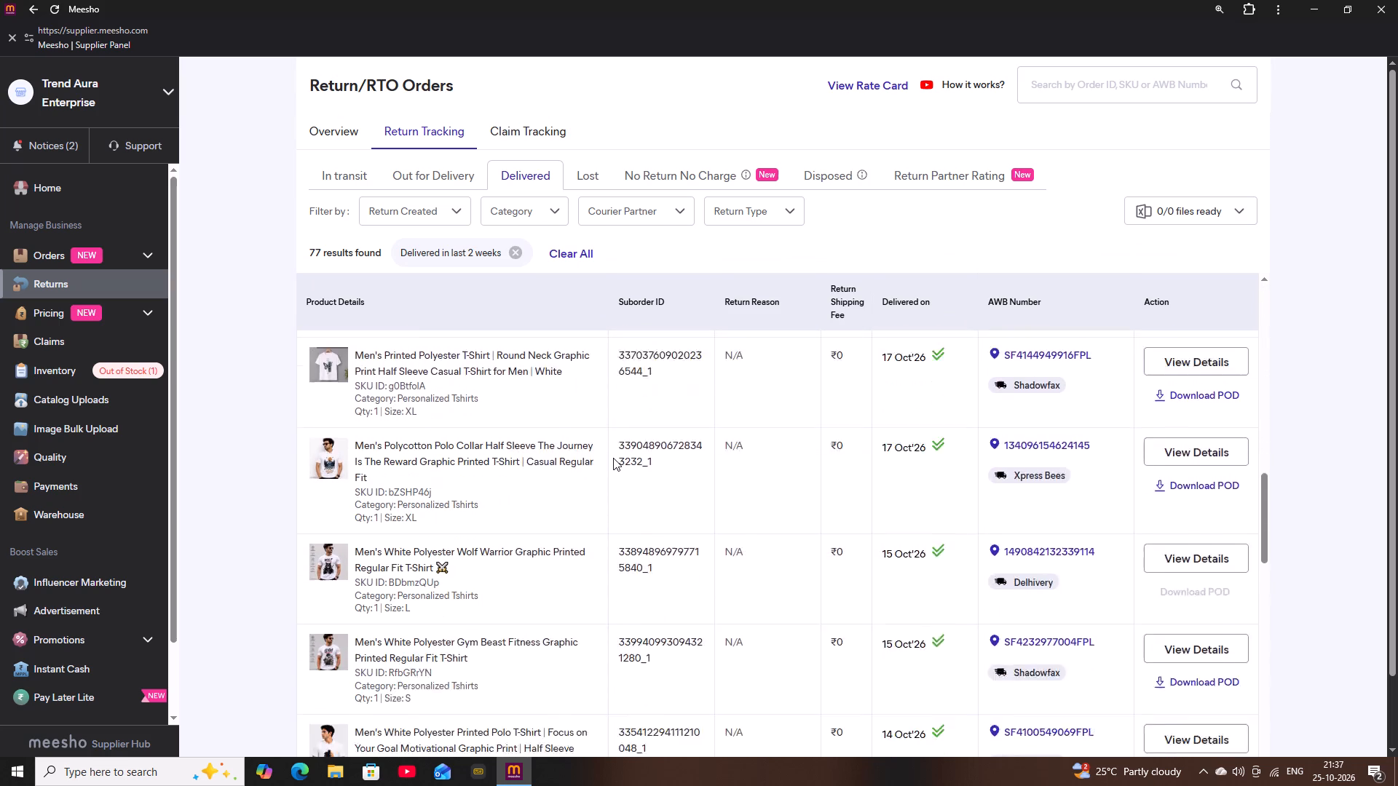
pyautogui.scroll(-5, 613, 458)
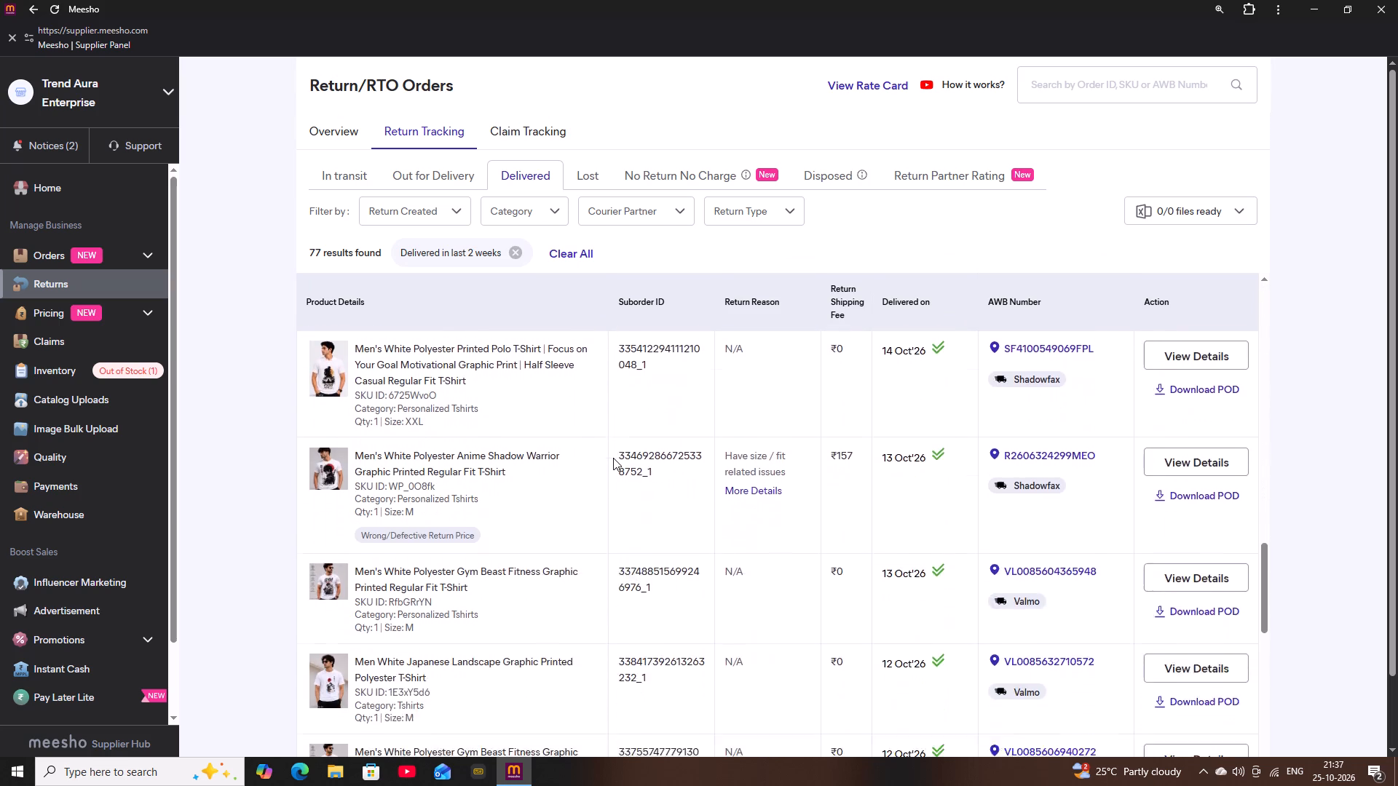
pyautogui.scroll(-5, 615, 454)
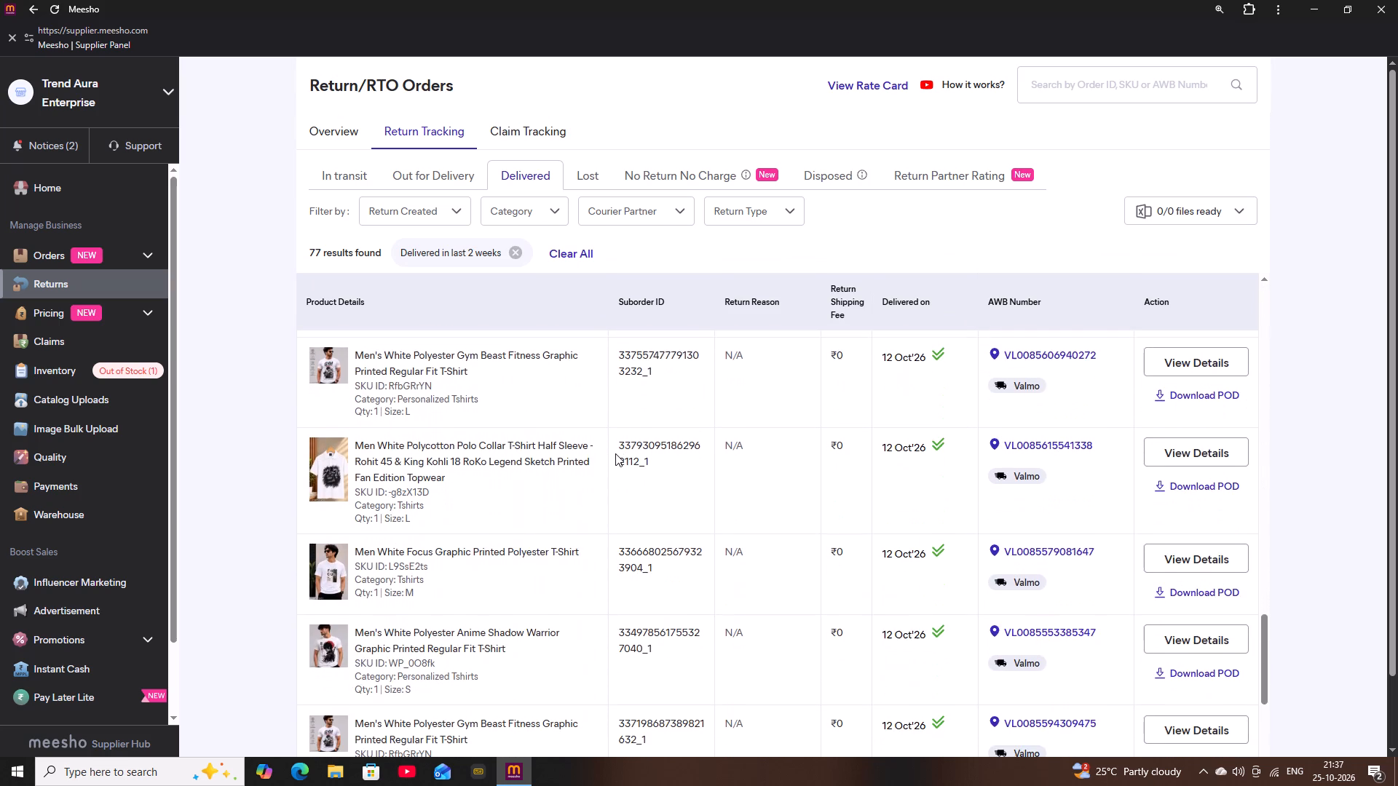
pyautogui.scroll(-7, 615, 454)
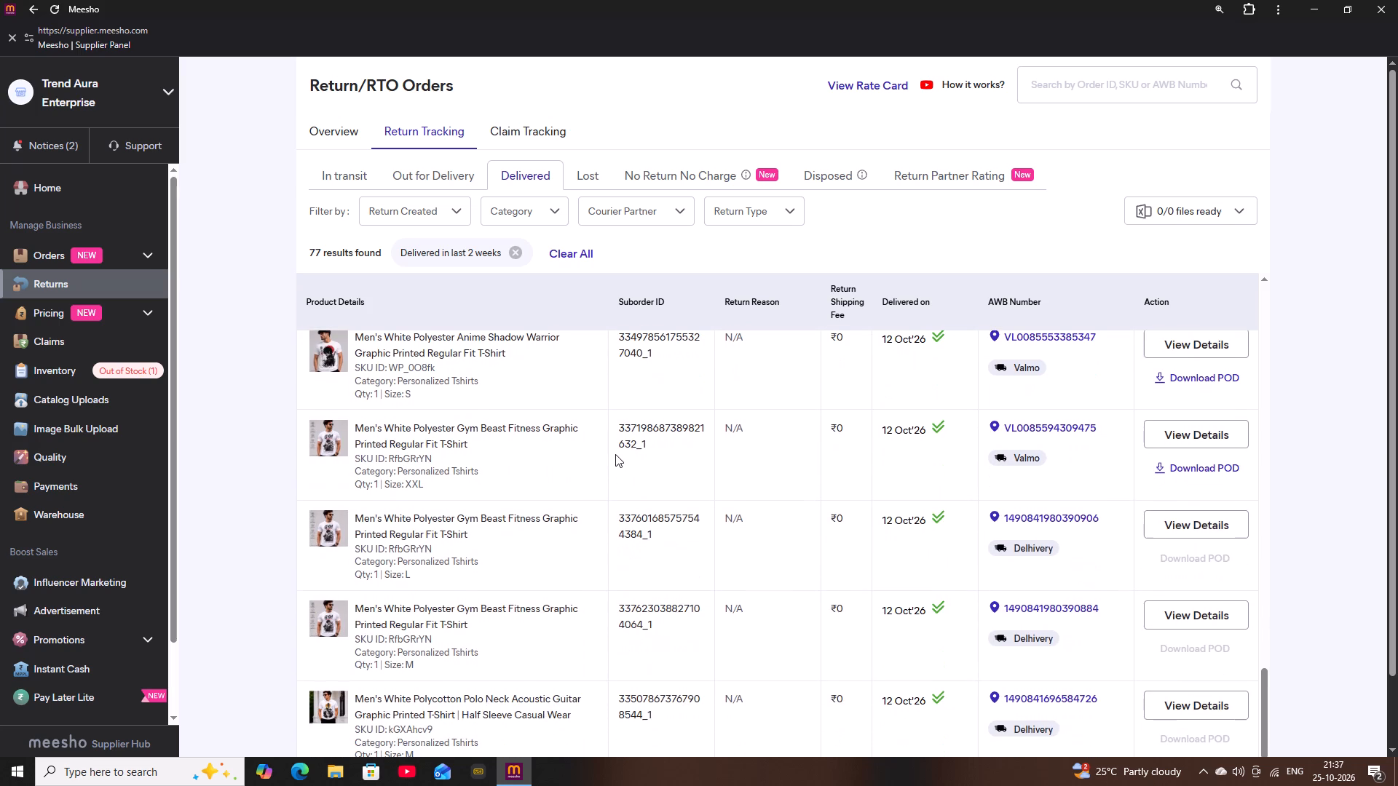
pyautogui.scroll(-3, 615, 454)
pyautogui.scroll(-3, 931, 573)
pyautogui.scroll(-3, 1073, 583)
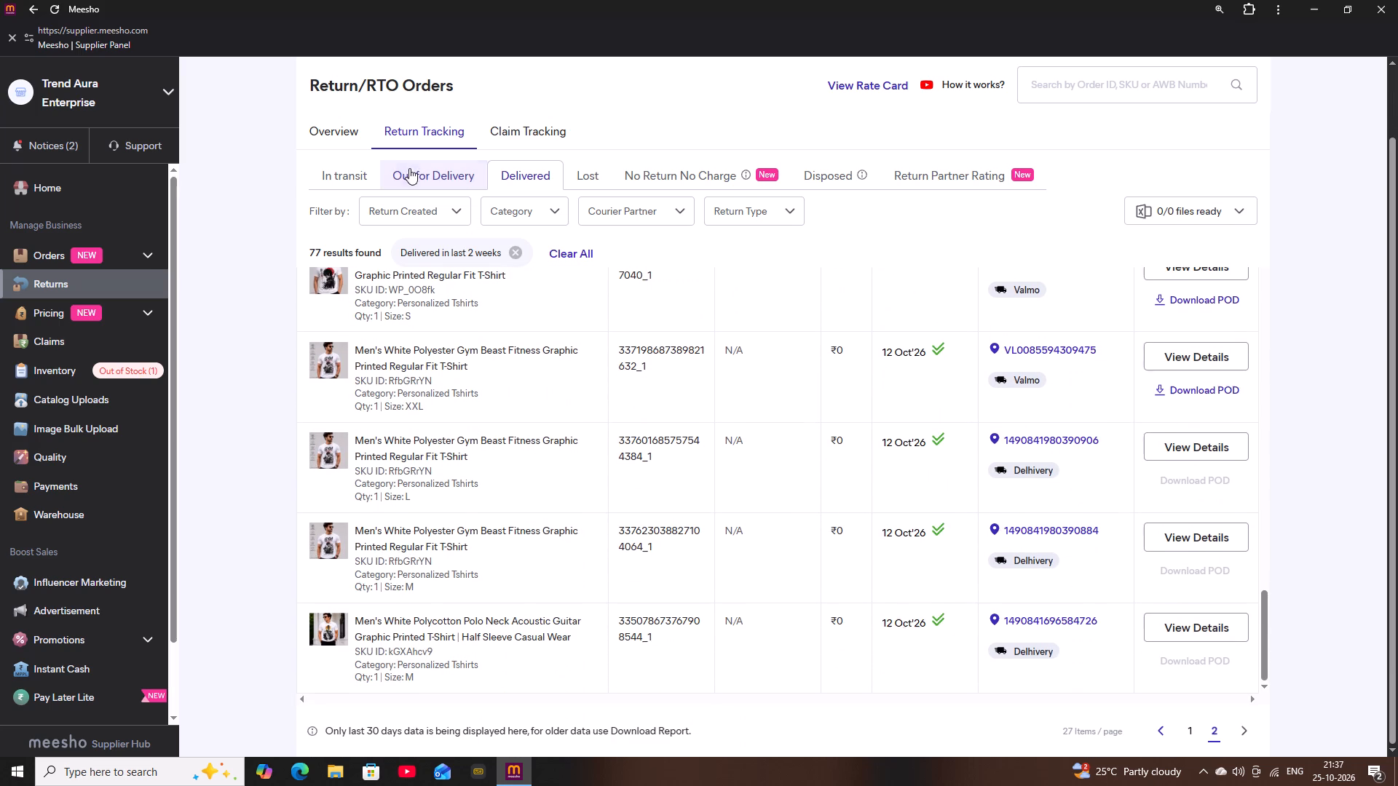
# Return to the Ready to Ship orders, download the generated labels PDF for the eight orders and close the PDF window.
pyautogui.click(58, 196)
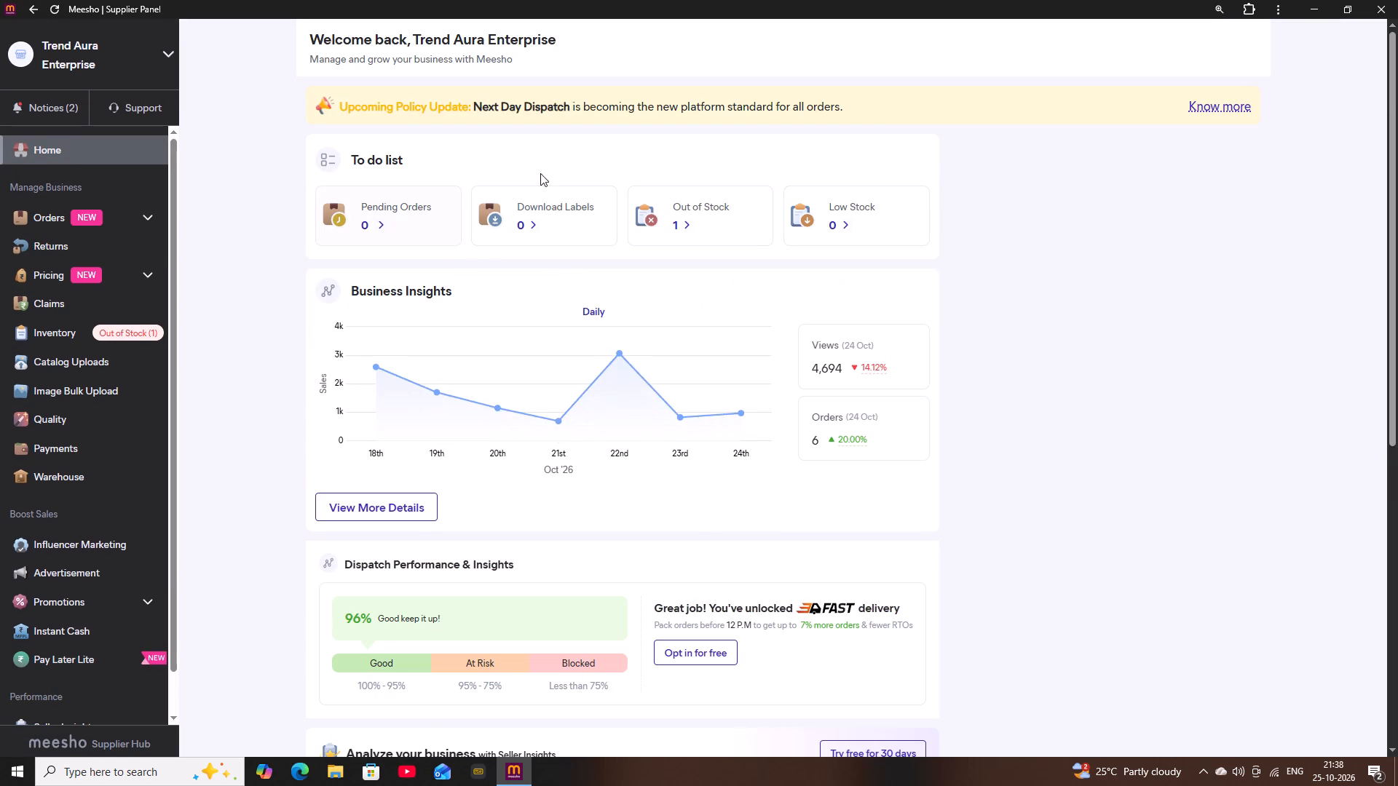
pyautogui.click(490, 209)
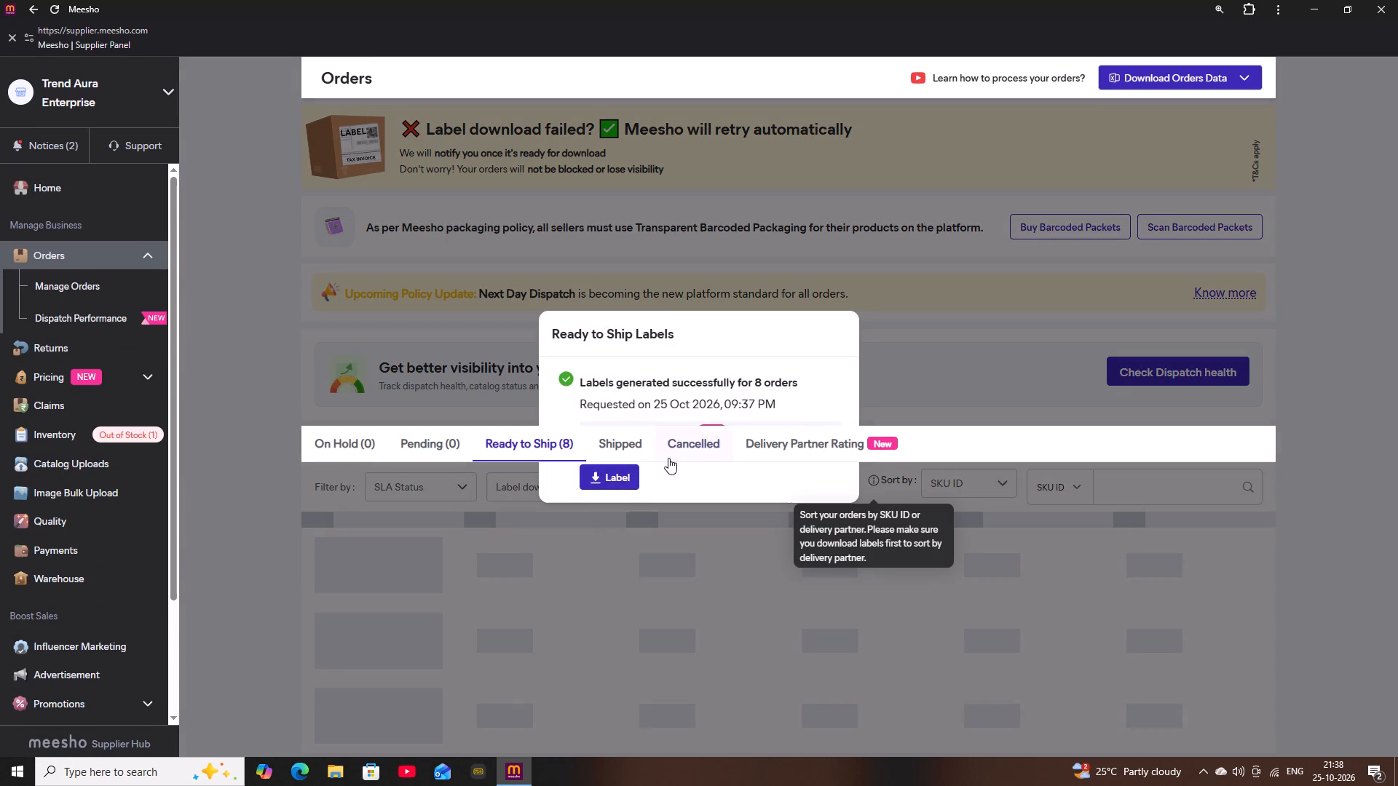
pyautogui.click(619, 467)
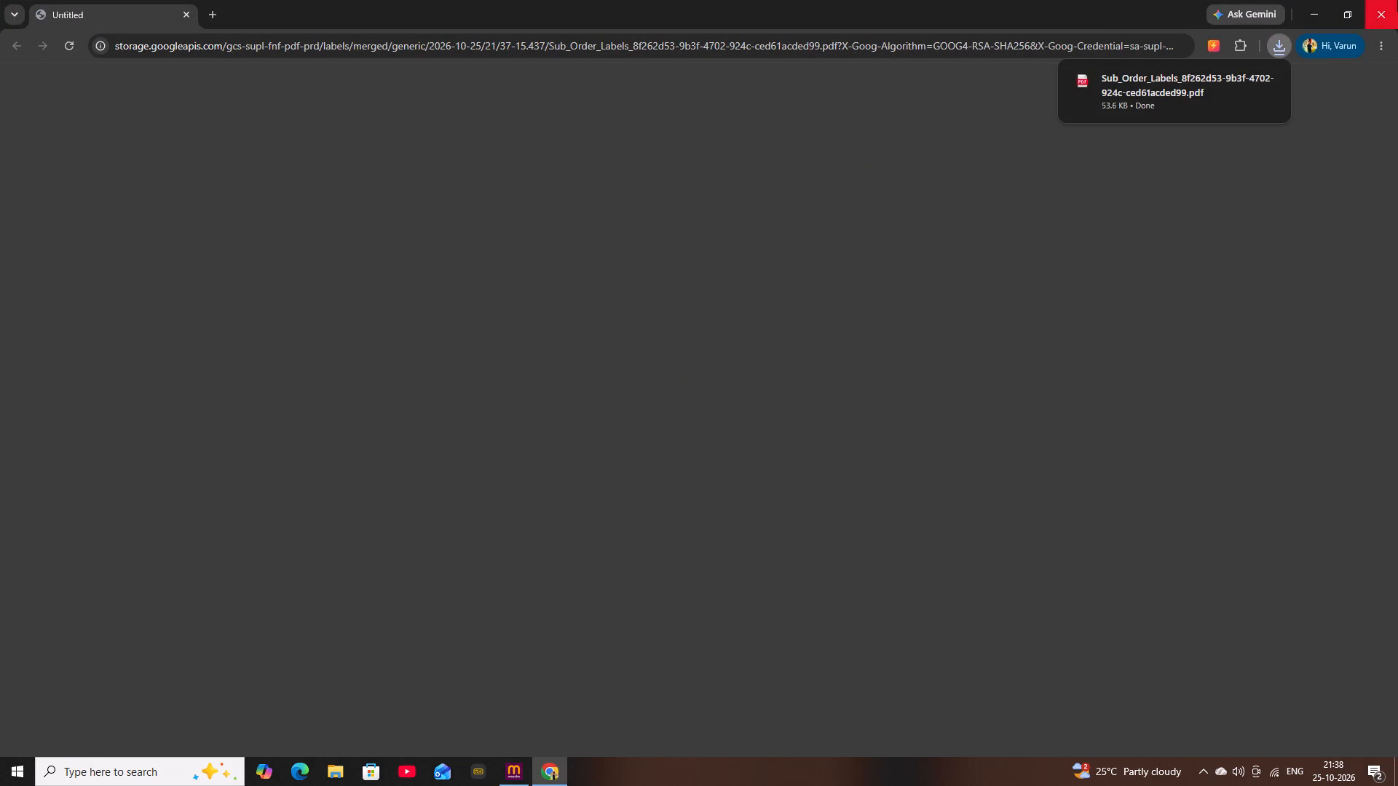
pyautogui.click(1397, 0)
# Check the label status of the Ready to Ship orders and close the Trend Aura Enterprise supplier panel.
pyautogui.scroll(-3, 942, 432)
pyautogui.click(1397, 0)
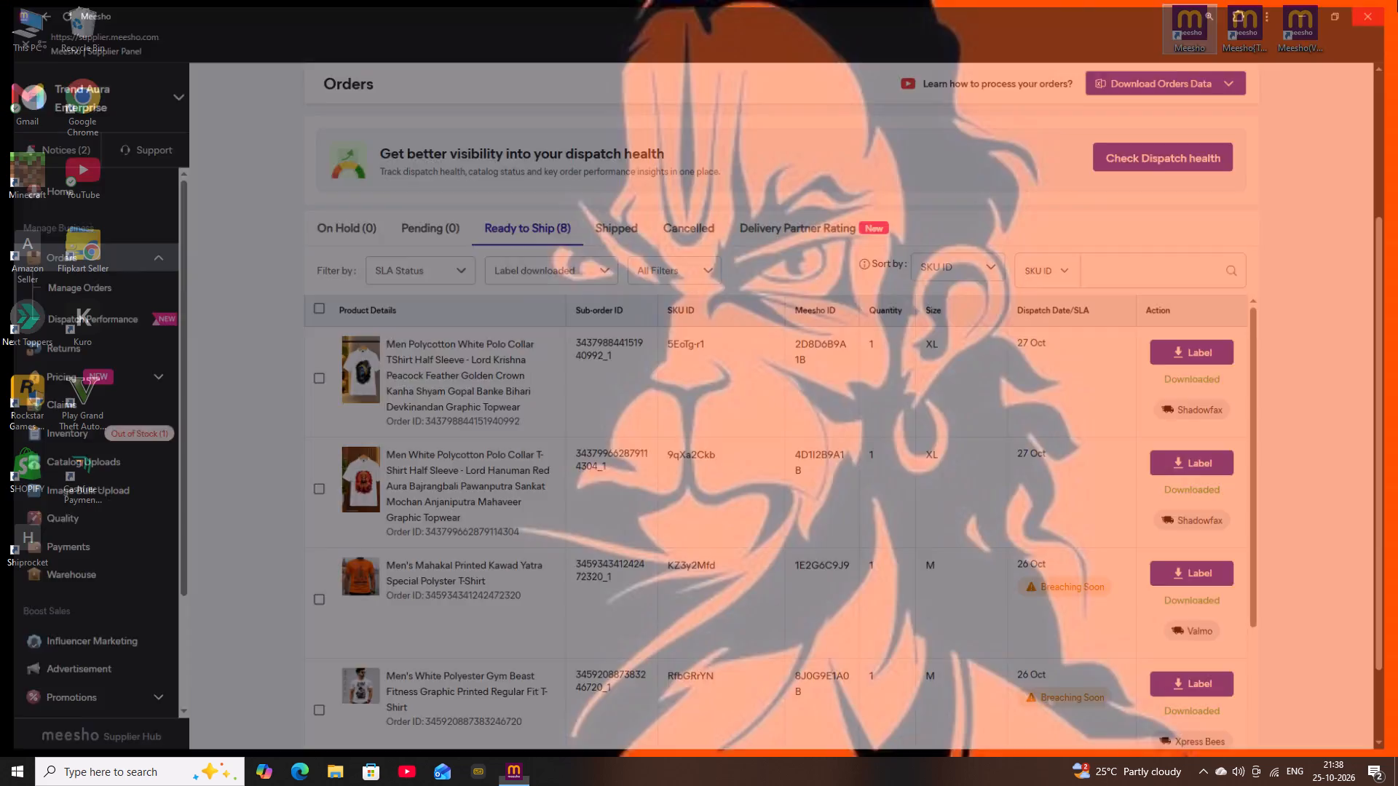
# Open the computer's power options.
pyautogui.click(21, 781)
pyautogui.click(801, 517)
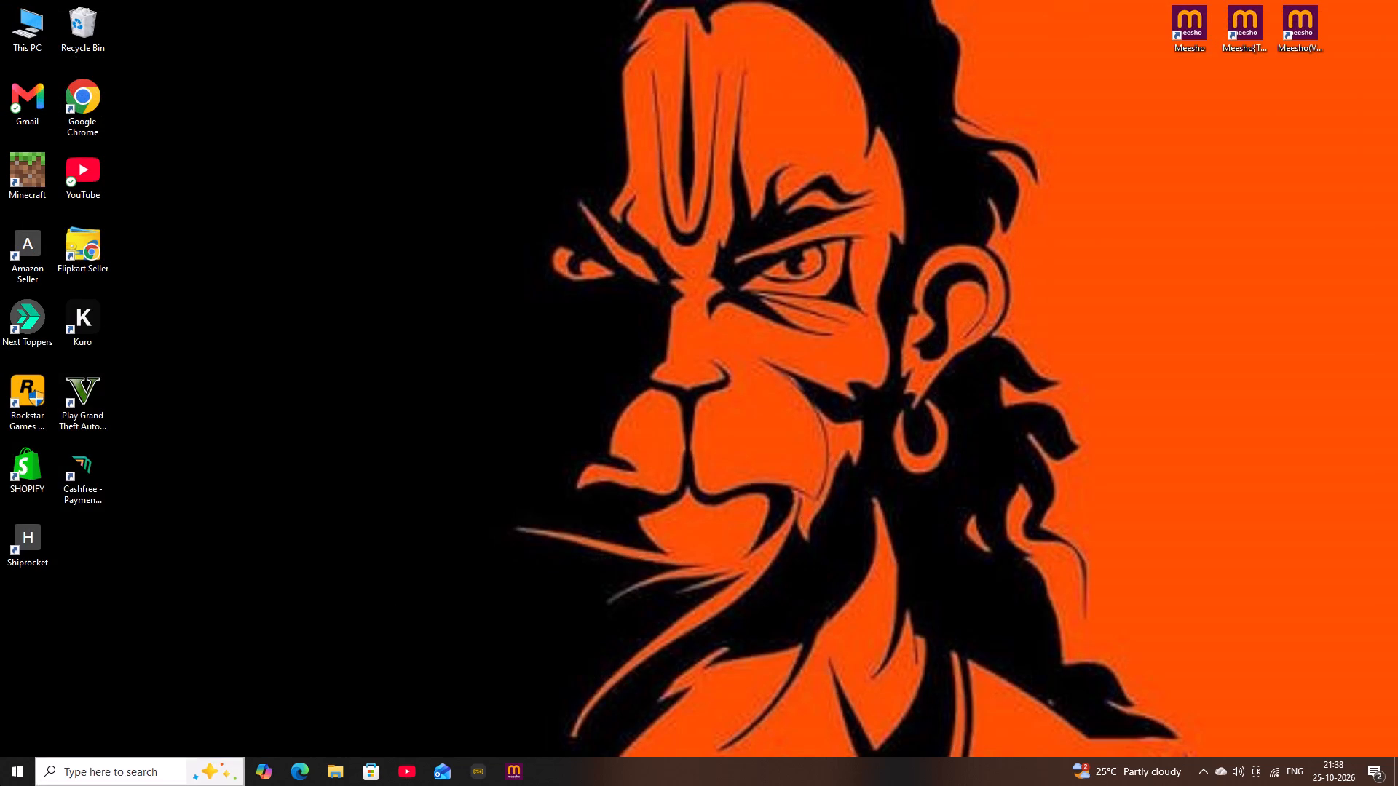
pyautogui.click(0, 785)
pyautogui.click(19, 745)
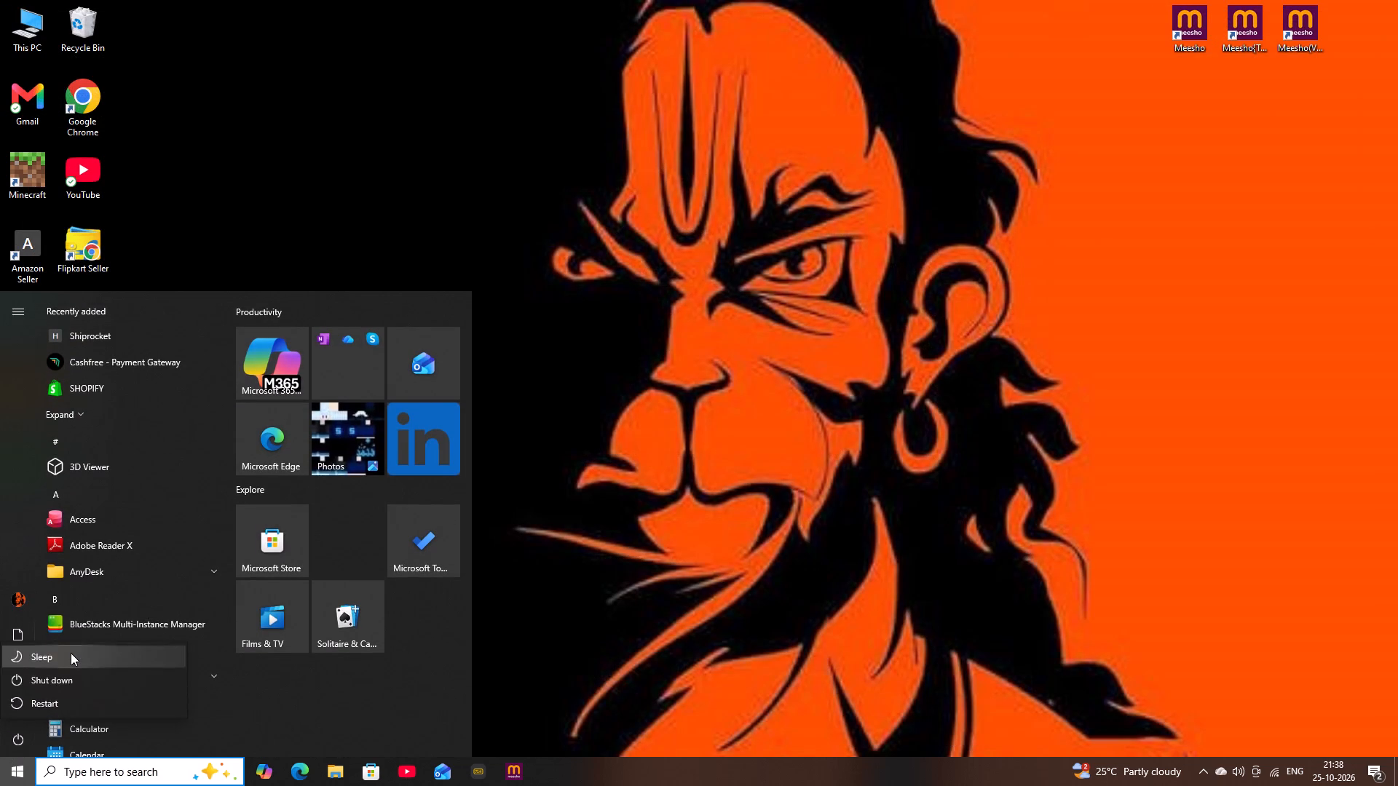